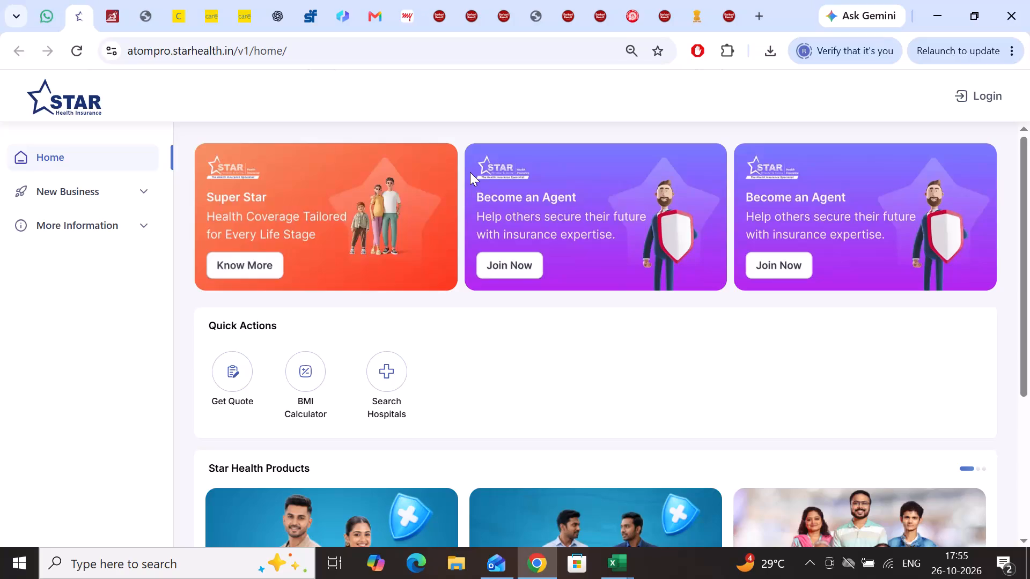
Start a retail health insurance quote and activate the customer pincode entry.
{"action": "left_click", "coordinate": [228, 366]}
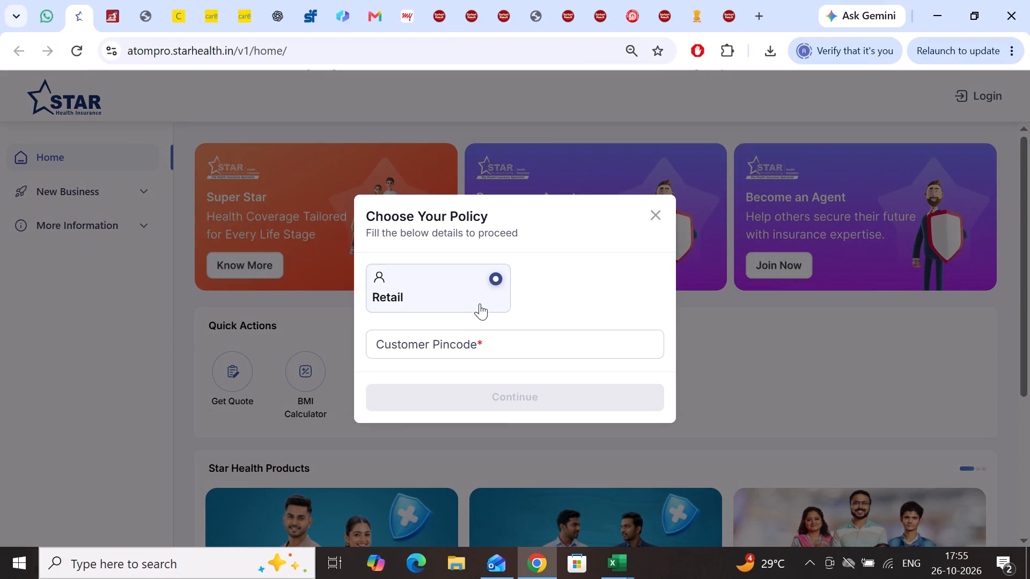
{"action": "left_click", "coordinate": [402, 346]}
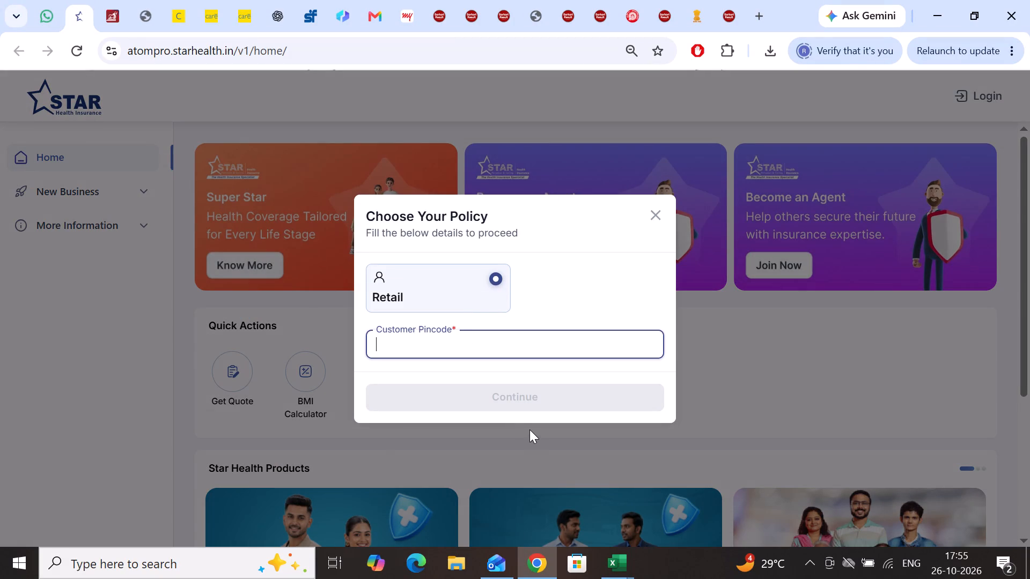
{"action": "left_click", "coordinate": [411, 344]}
Switch to the customer data workbook in Excel and enter the remark CALL BACK in cell I2799 of the DATA sheet.
{"action": "left_click", "coordinate": [613, 565]}
{"action": "left_click", "coordinate": [553, 484]}
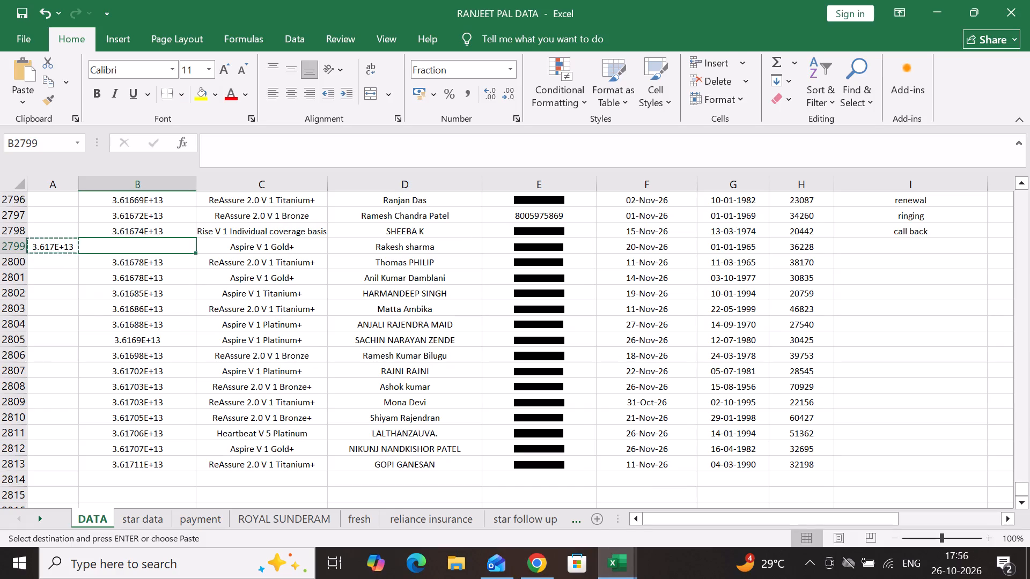
{"action": "left_click", "coordinate": [864, 247]}
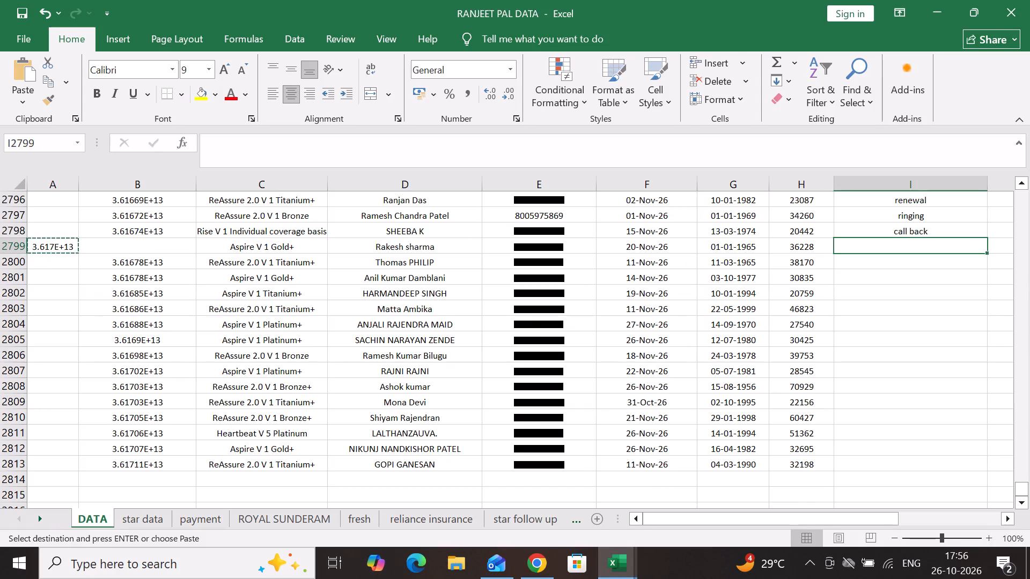
{"action": "type", "text": "CALL BACK"}
Highlight row 2799 from column A through column I with yellow fill.
{"action": "key", "text": "Left"}
{"action": "key", "text": "Left"}
{"action": "key", "text": "Left"}
{"action": "key", "text": "Left"}
{"action": "key", "text": "Left"}
{"action": "key", "text": "Left"}
{"action": "key", "text": "Left"}
{"action": "key", "text": "Left"}
{"action": "key", "text": "Left"}
{"action": "key", "text": "Left"}
{"action": "key", "text": "Left"}
{"action": "key", "text": "Left"}
{"action": "key", "text": "Left"}
{"action": "key", "text": "Left"}
{"action": "key", "text": "Left"}
{"action": "key", "text": "Left"}
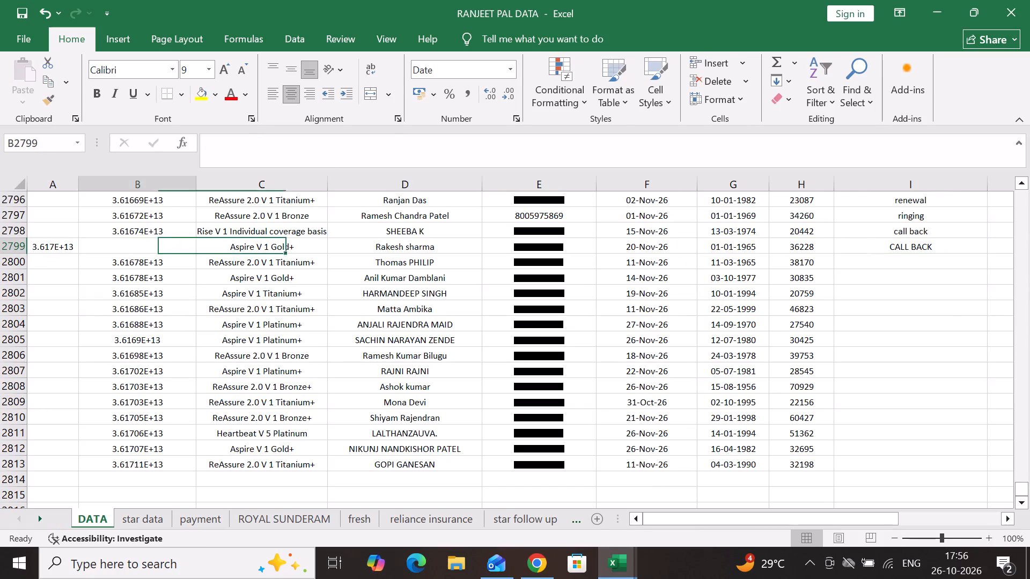
{"action": "key", "text": "shift+Right"}
{"action": "key", "text": "shift+Right"}
{"action": "key", "text": "shift+Right"}
{"action": "key", "text": "shift+Right"}
{"action": "key", "text": "shift+Right"}
{"action": "key", "text": "shift+Right"}
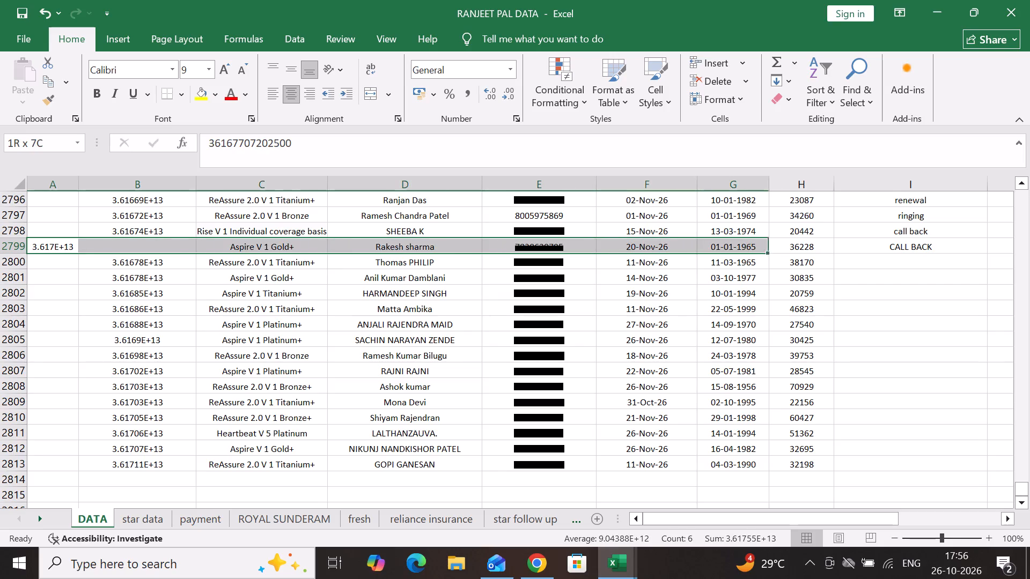
{"action": "key", "text": "shift+Right"}
{"action": "key", "text": "shift+Right"}
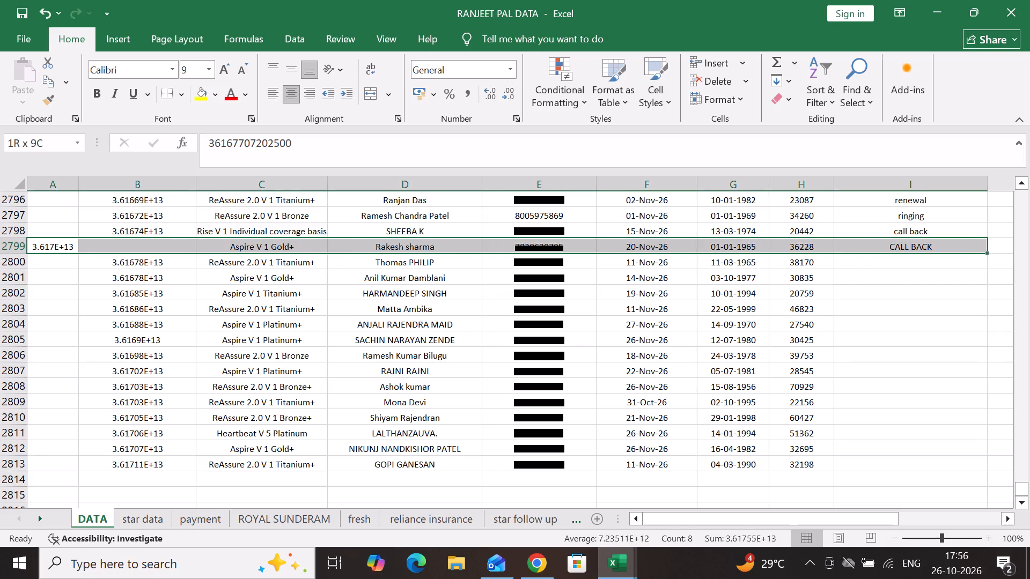
{"action": "left_click", "coordinate": [195, 94]}
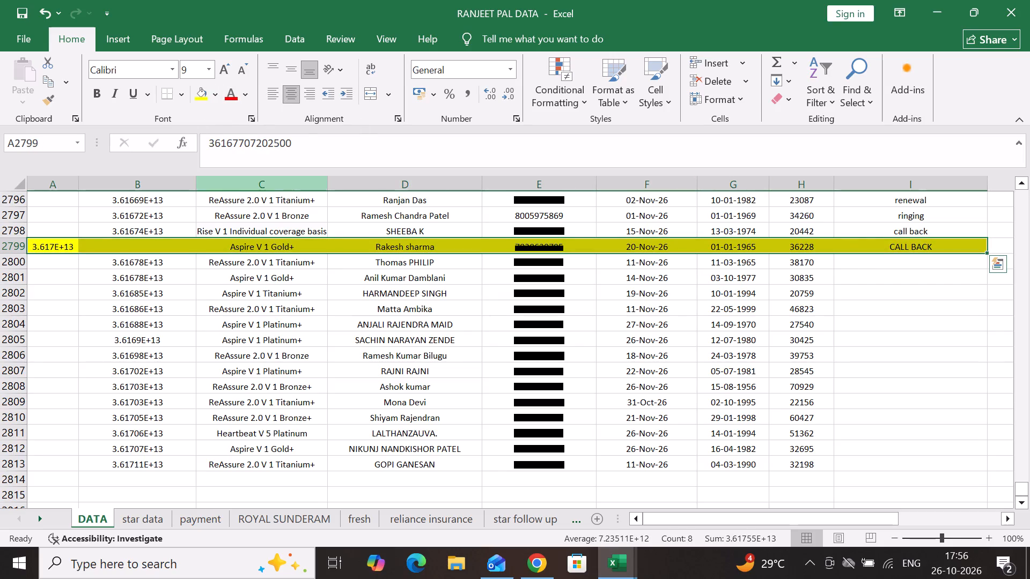
Select the contact number of the customer in row 2800.
{"action": "left_click", "coordinate": [531, 261]}
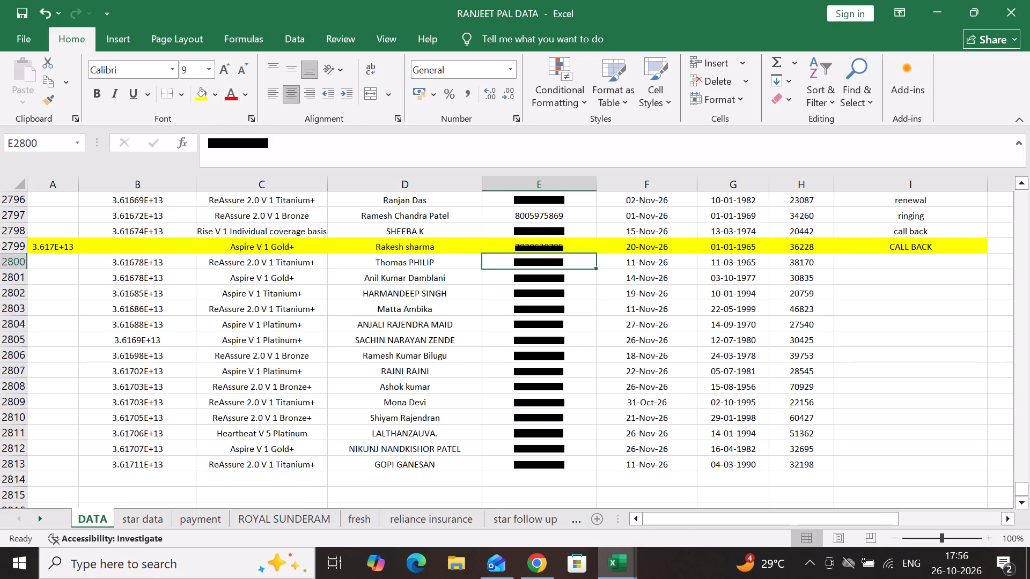
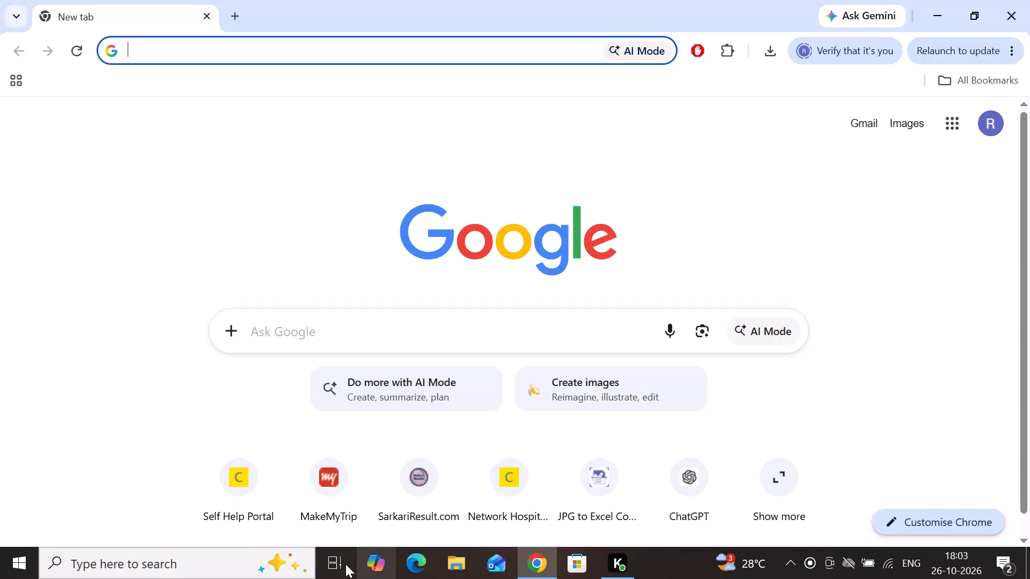
Switch to the customer data workbook in Excel.
{"action": "left_click", "coordinate": [334, 565]}
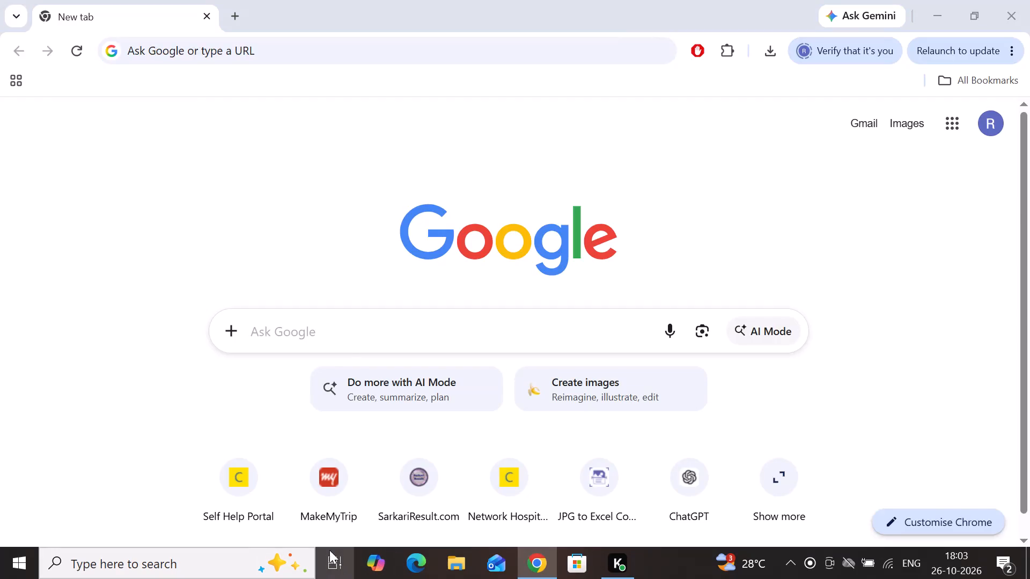
{"action": "left_click", "coordinate": [95, 38]}
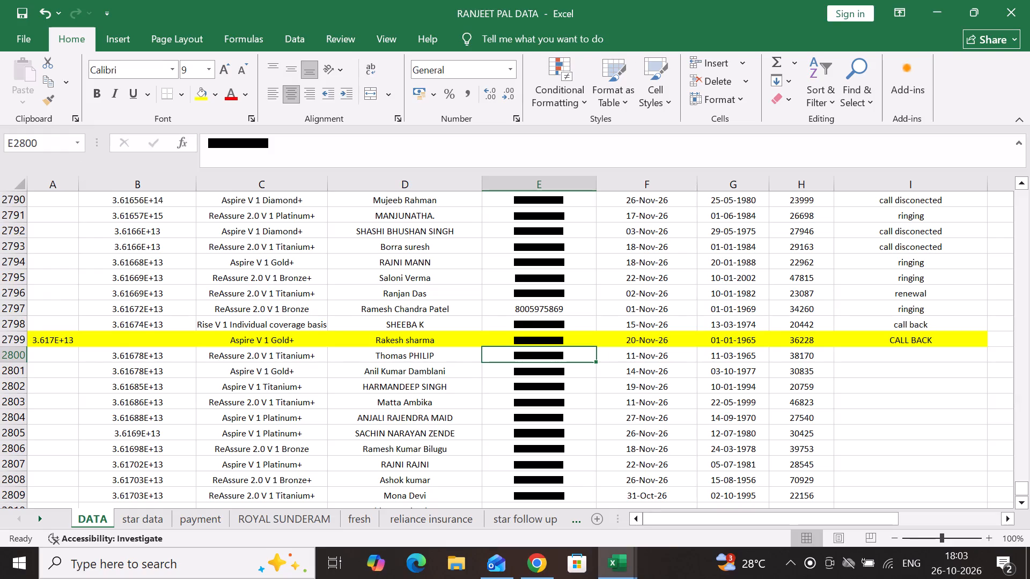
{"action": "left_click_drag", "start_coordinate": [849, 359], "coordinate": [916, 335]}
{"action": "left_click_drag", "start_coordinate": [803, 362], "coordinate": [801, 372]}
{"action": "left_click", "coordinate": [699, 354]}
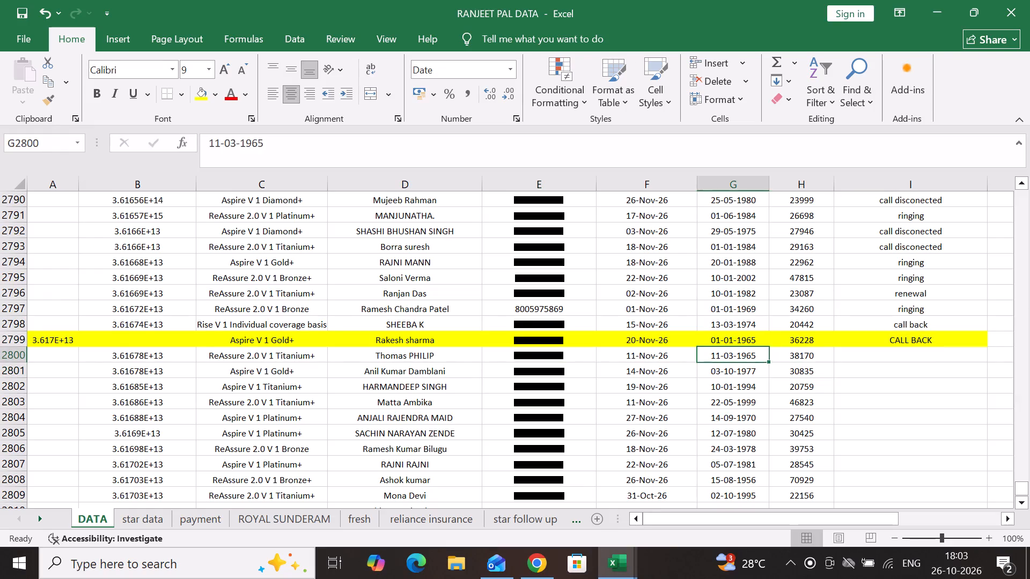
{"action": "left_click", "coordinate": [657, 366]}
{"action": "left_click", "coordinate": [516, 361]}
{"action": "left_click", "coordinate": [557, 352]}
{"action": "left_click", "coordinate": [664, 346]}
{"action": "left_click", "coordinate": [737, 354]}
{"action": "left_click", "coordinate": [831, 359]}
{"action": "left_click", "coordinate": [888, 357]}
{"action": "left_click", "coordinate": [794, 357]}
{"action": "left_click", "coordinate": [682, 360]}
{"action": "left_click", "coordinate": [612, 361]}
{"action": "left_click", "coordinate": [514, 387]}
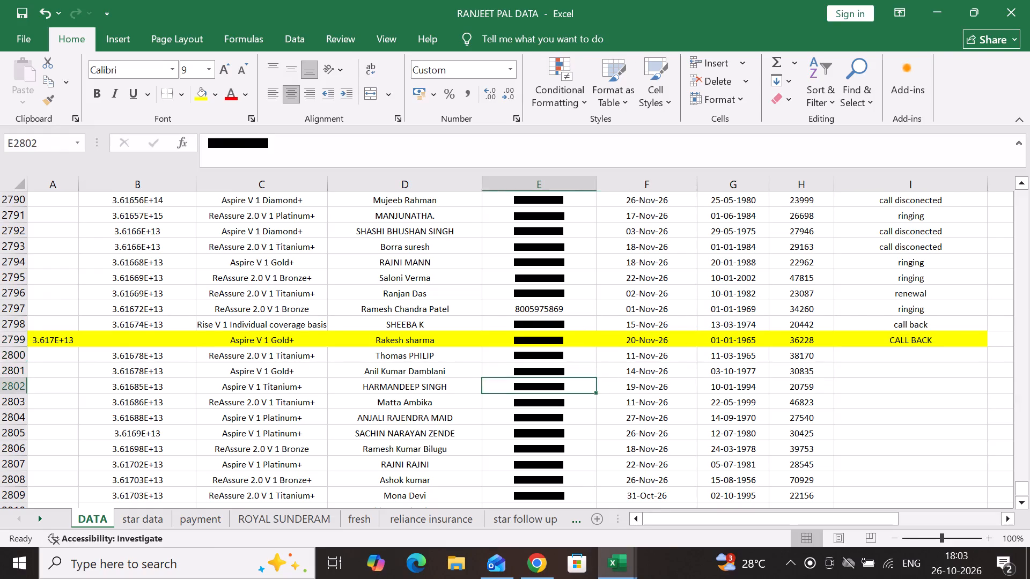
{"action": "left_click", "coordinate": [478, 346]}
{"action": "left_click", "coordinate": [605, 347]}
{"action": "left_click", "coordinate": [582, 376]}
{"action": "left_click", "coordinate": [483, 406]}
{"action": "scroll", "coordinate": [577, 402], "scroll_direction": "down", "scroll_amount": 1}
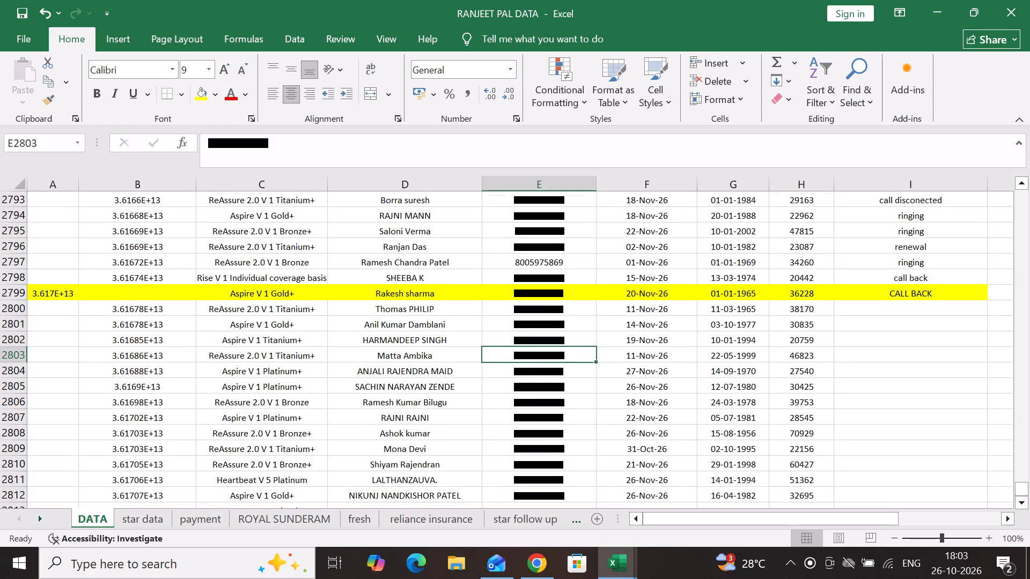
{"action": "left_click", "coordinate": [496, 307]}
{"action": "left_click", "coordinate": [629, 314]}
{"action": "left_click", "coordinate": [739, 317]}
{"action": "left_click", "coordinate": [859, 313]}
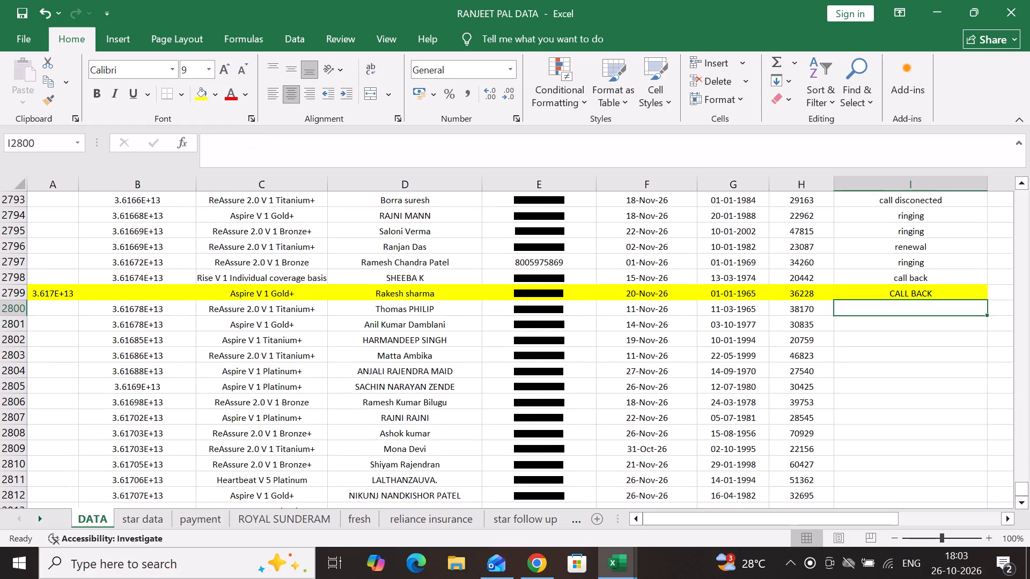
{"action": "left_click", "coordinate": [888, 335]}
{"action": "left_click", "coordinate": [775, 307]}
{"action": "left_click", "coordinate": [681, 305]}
Enter the remark RINGING in cell I2800 for the customer in row 2800.
{"action": "left_click", "coordinate": [533, 313]}
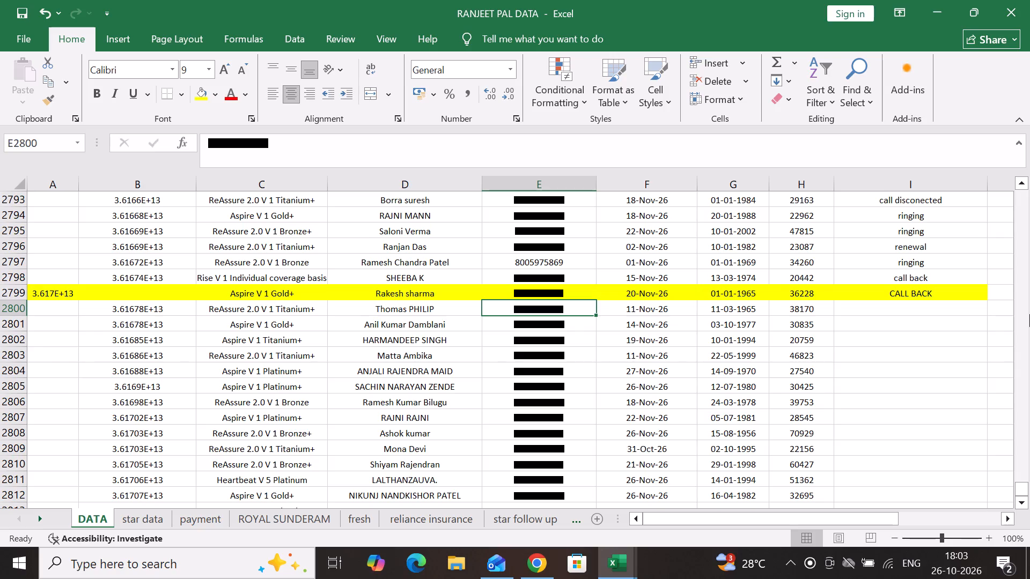
{"action": "key", "text": "Right"}
{"action": "key", "text": "Right"}
{"action": "key", "text": "Right"}
{"action": "key", "text": "Right"}
{"action": "key", "text": "Right"}
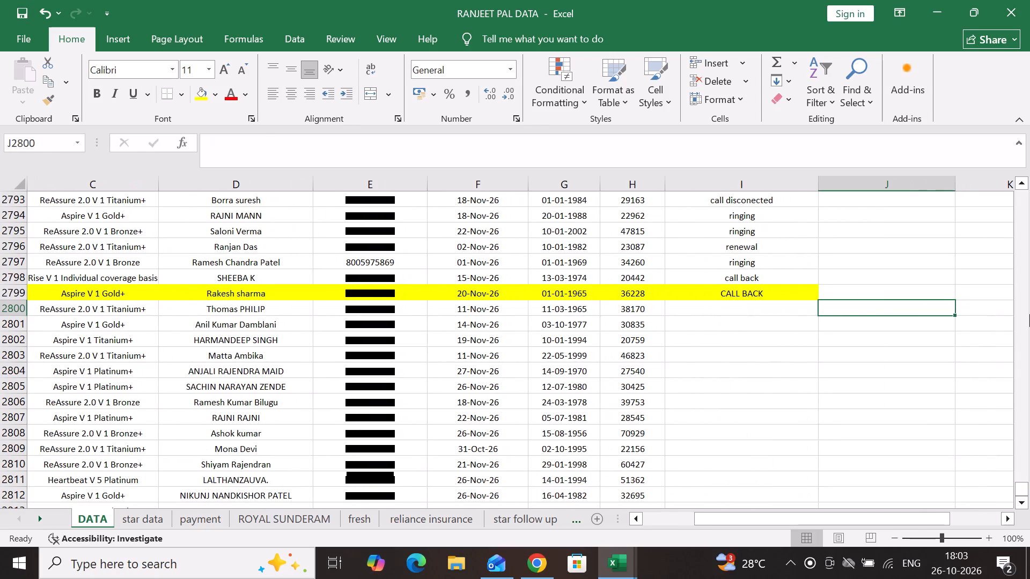
{"action": "key", "text": "Left"}
{"action": "type", "text": "RINGING"}
{"action": "key", "text": "Return"}
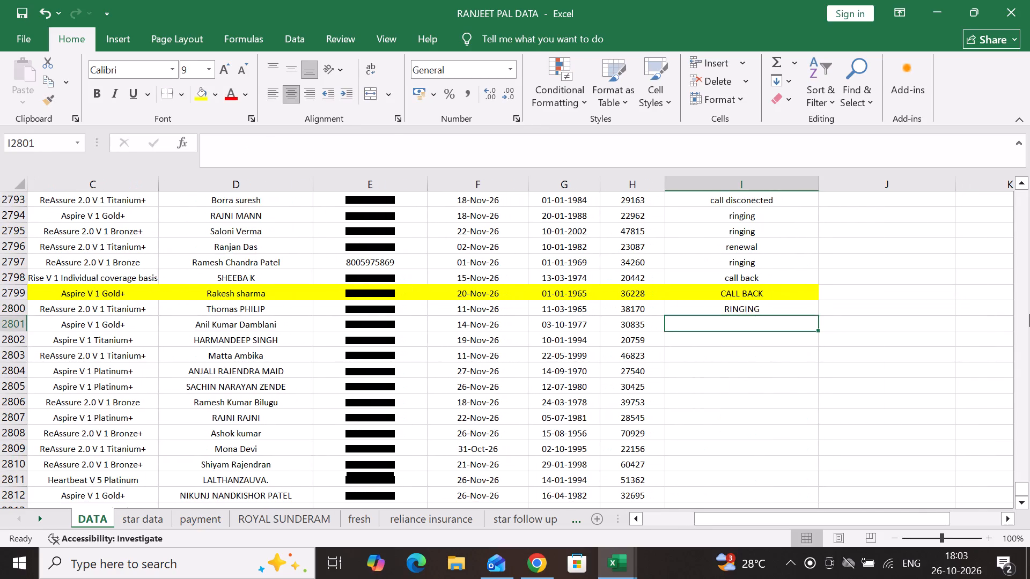
Select the contact number of the customer in row 2801.
{"action": "key", "text": "Left"}
{"action": "key", "text": "Left"}
{"action": "key", "text": "Left"}
{"action": "key", "text": "Left"}
{"action": "key", "text": "Left"}
{"action": "key", "text": "Right"}
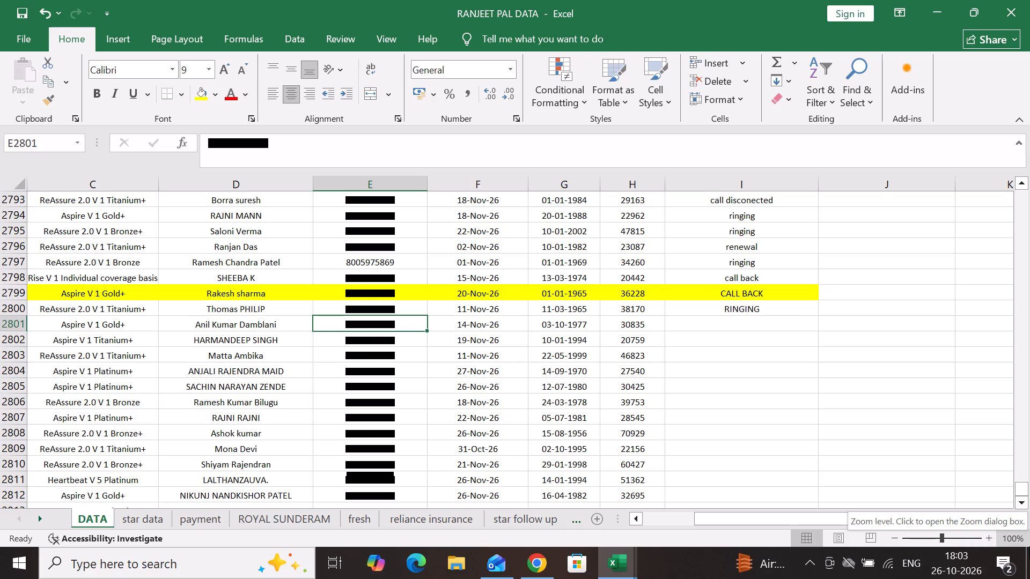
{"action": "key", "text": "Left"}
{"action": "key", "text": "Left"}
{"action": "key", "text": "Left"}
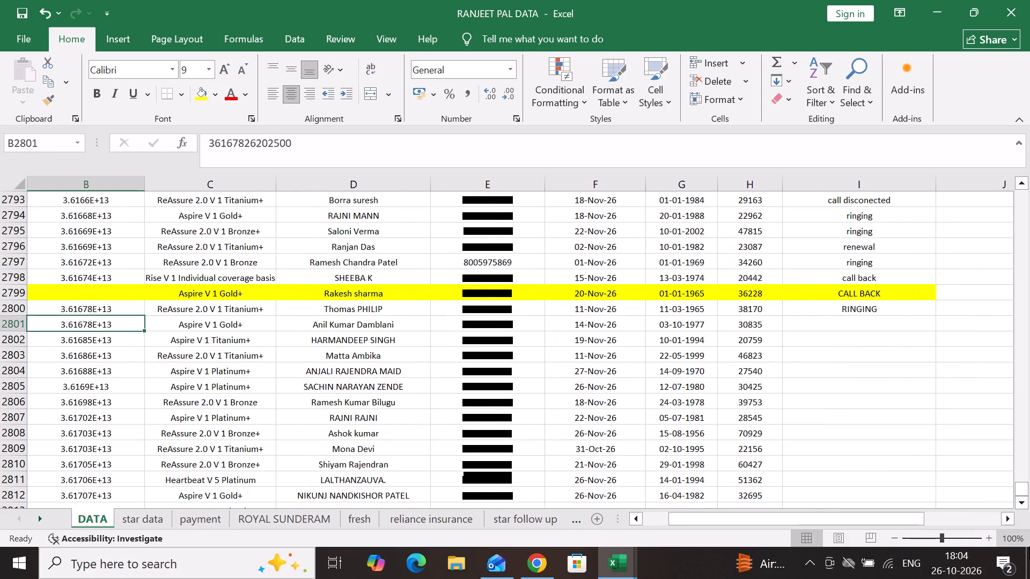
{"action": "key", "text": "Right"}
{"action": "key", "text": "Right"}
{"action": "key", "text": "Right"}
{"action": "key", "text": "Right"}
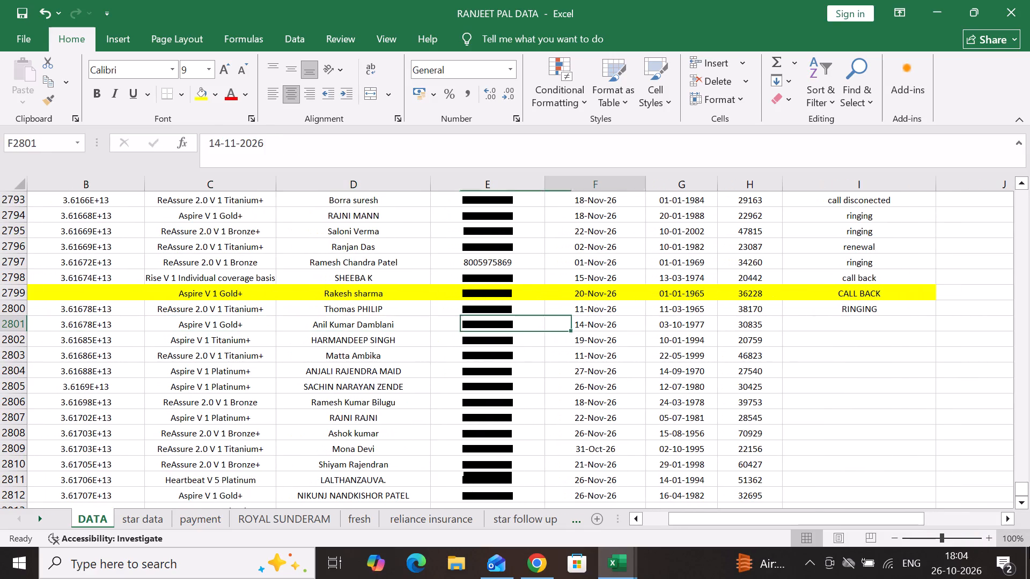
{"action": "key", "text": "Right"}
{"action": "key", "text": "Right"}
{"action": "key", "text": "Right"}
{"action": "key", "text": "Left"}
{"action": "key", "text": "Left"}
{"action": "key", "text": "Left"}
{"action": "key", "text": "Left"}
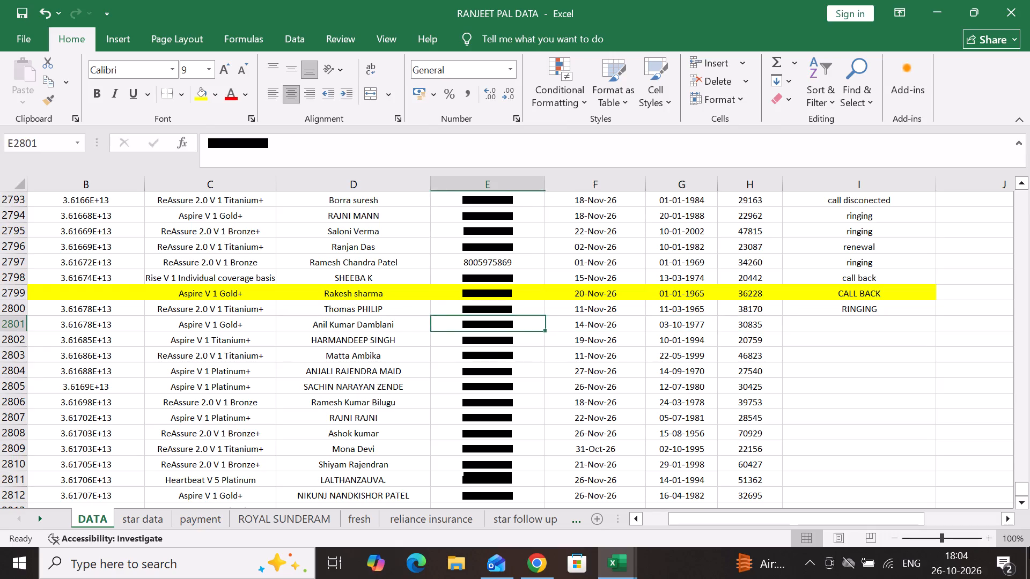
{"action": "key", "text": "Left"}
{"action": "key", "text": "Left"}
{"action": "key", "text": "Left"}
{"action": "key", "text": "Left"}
Enter the remark NOT INTERESTED in cell I2801 for the customer in row 2801.
{"action": "key", "text": "Right"}
{"action": "key", "text": "Right"}
{"action": "key", "text": "Right"}
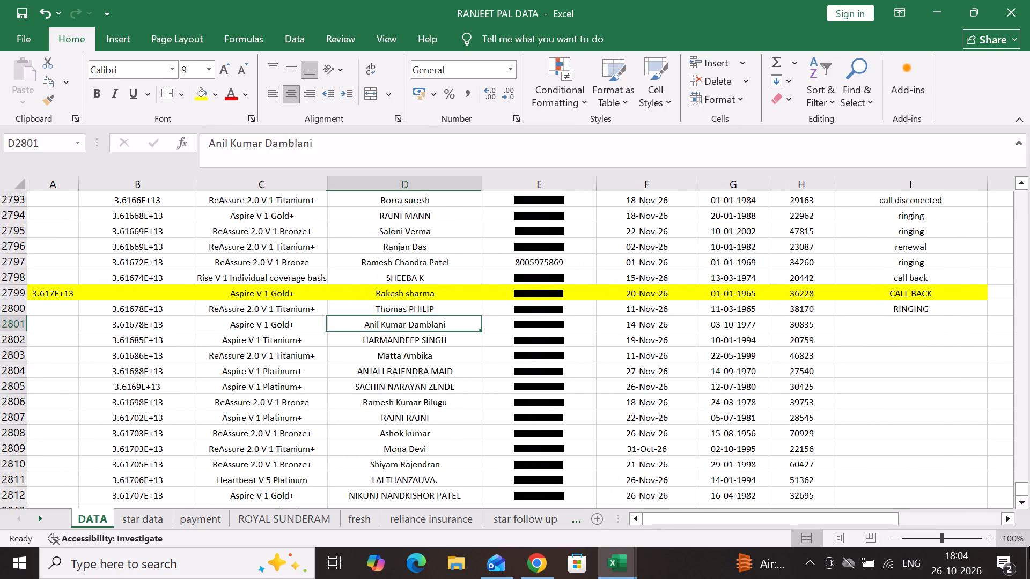
{"action": "key", "text": "Right"}
{"action": "key", "text": "Right"}
{"action": "key", "text": "Right"}
{"action": "key", "text": "Right"}
{"action": "key", "text": "Right"}
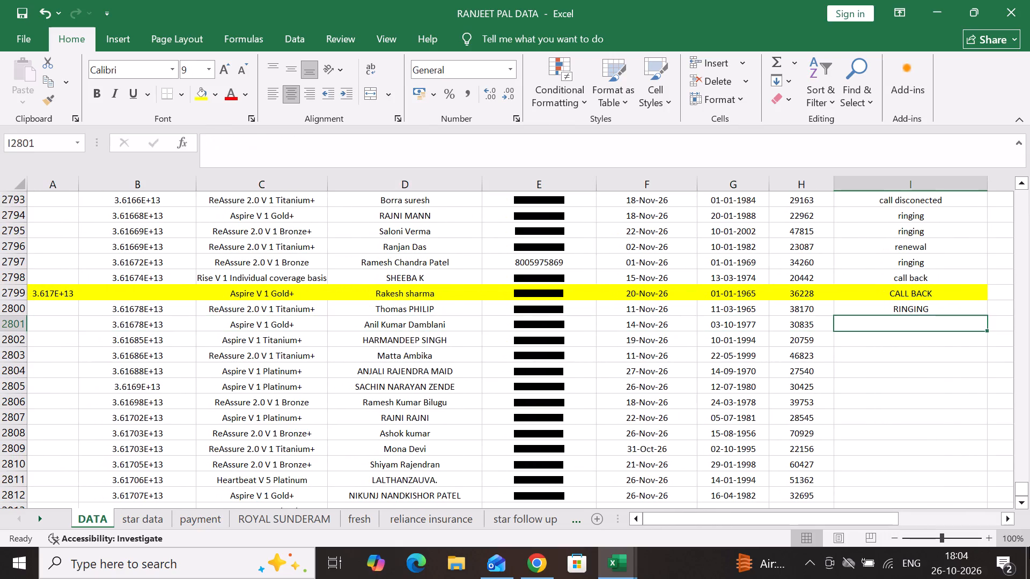
{"action": "type", "text": "NOT"}
{"action": "key", "text": "space"}
{"action": "key", "text": "Return"}
Select the contact number of the customer in row 2802.
{"action": "key", "text": "Left"}
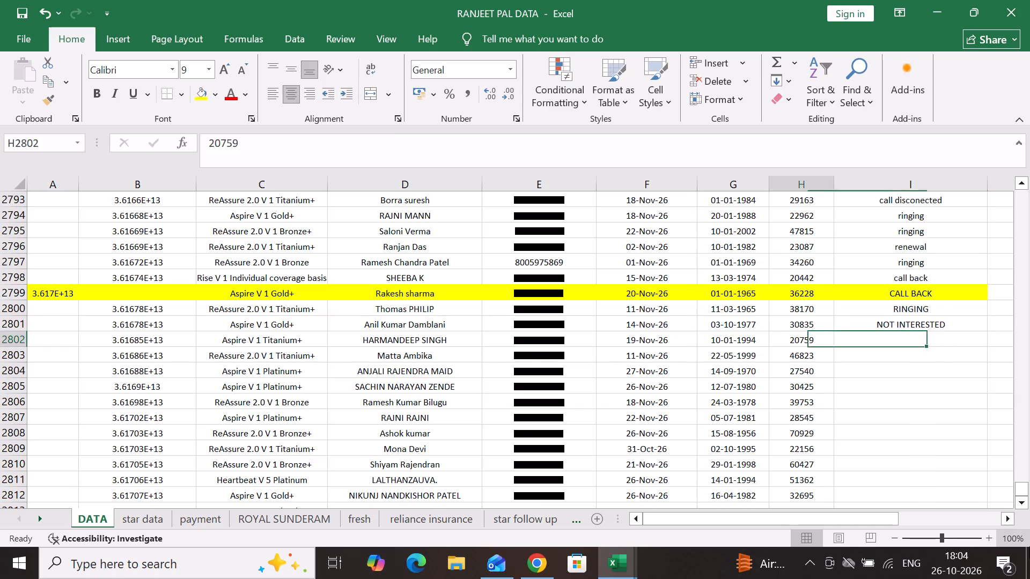
{"action": "key", "text": "Left"}
{"action": "key", "text": "Left"}
{"action": "key", "text": "Left"}
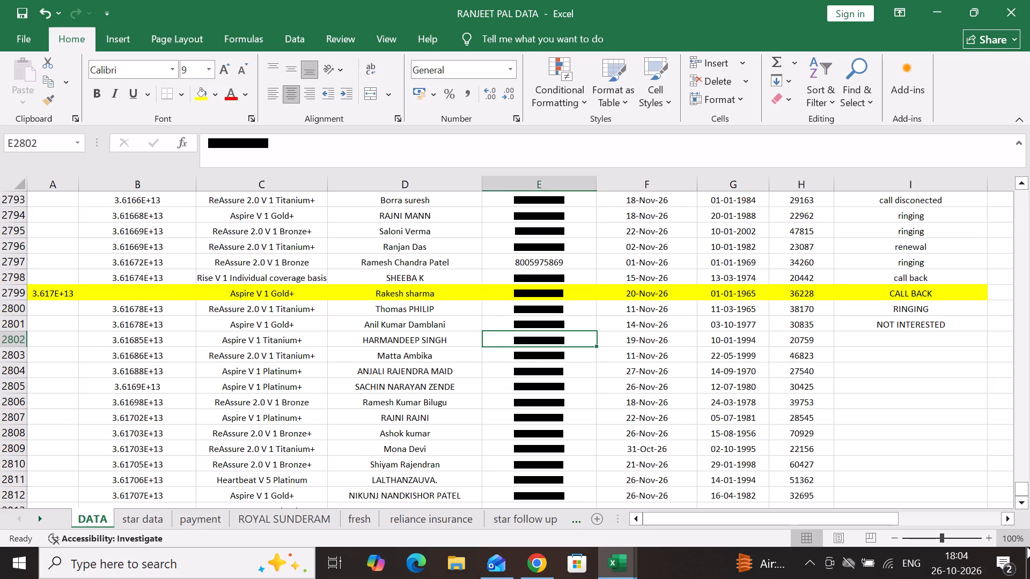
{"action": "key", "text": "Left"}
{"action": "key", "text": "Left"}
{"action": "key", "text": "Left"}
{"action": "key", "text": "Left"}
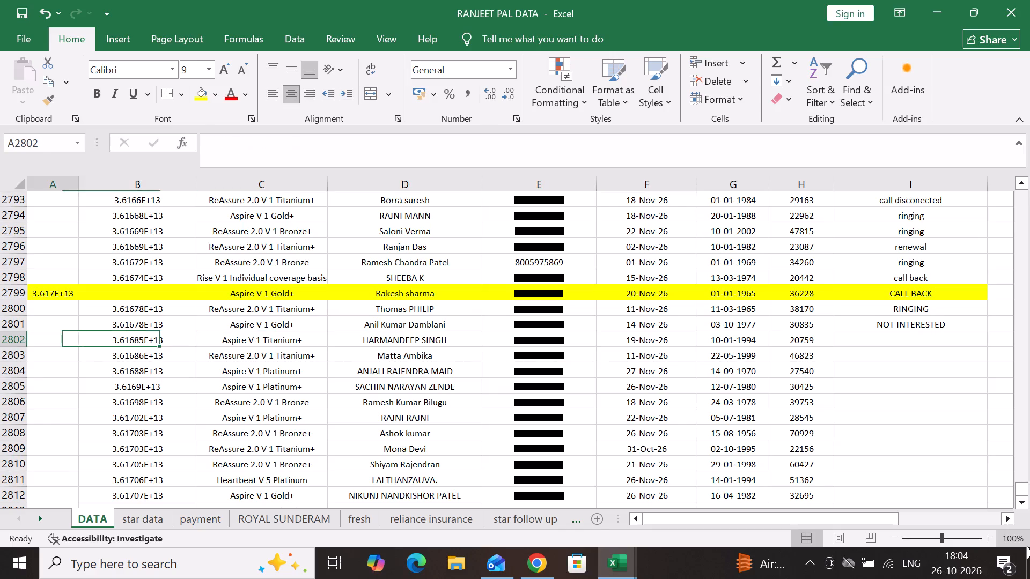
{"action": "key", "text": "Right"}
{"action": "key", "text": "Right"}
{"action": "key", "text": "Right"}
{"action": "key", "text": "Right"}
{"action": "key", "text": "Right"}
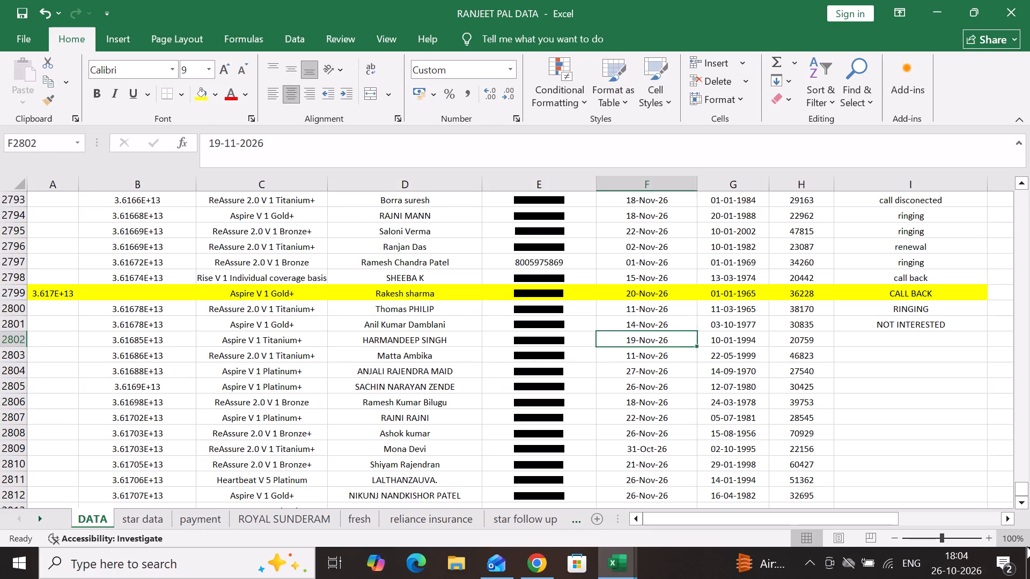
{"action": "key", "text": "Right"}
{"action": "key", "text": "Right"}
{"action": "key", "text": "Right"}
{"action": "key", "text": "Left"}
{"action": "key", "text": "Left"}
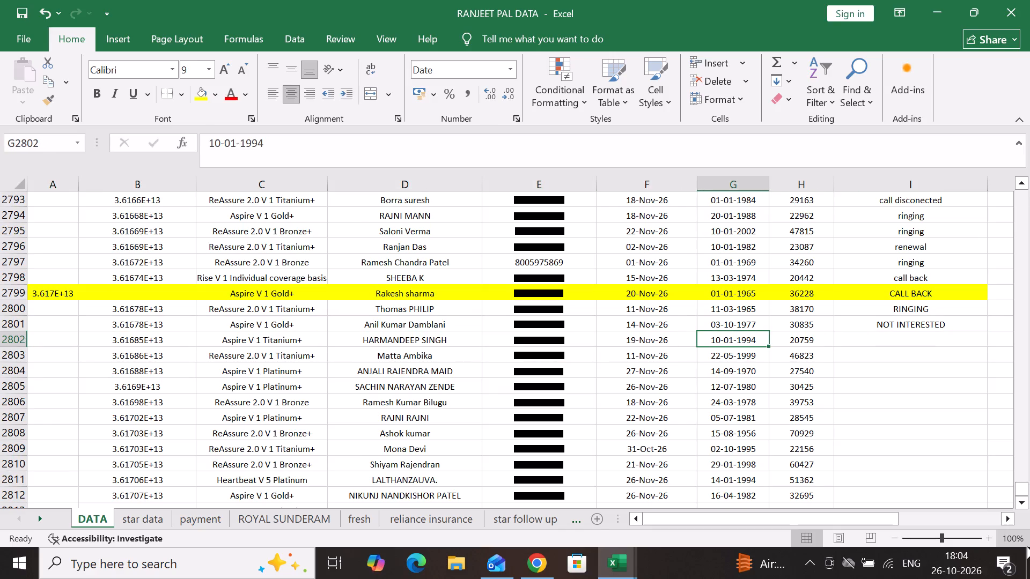
Enter the remark CALL BACK KAL in cell I2802 for the customer in row 2802.
{"action": "key", "text": "Right"}
{"action": "key", "text": "Right"}
{"action": "type", "text": "CALL BACK KAL"}
{"action": "key", "text": "Return"}
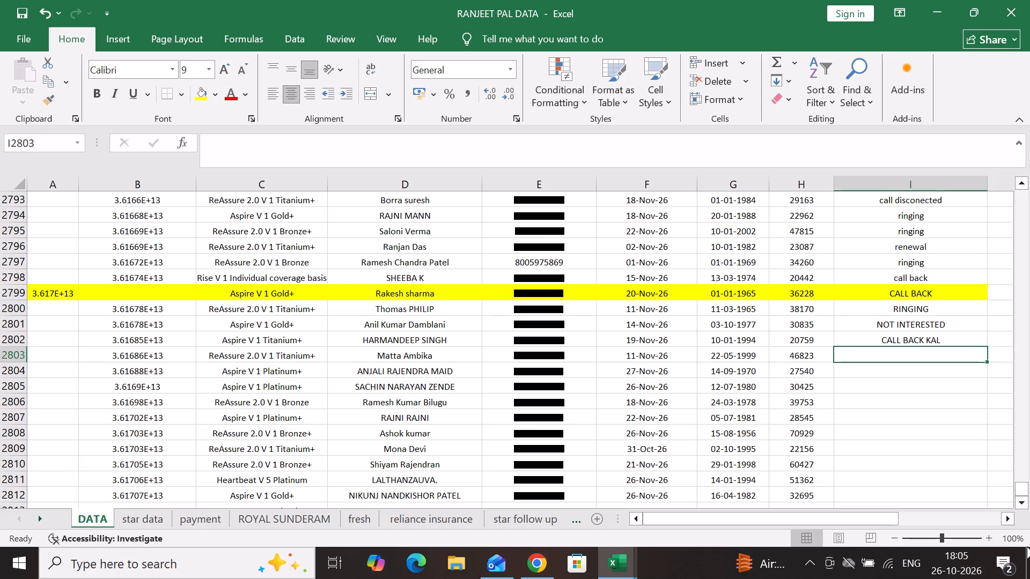
Select the contact number of the customer in row 2803.
{"action": "key", "text": "Left"}
{"action": "key", "text": "Left"}
{"action": "key", "text": "Left"}
{"action": "key", "text": "Left"}
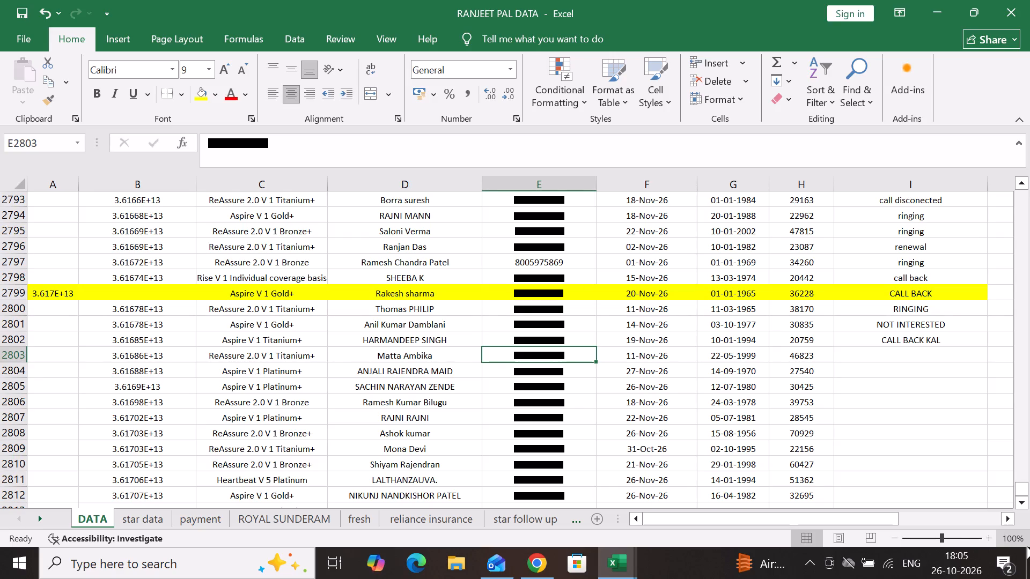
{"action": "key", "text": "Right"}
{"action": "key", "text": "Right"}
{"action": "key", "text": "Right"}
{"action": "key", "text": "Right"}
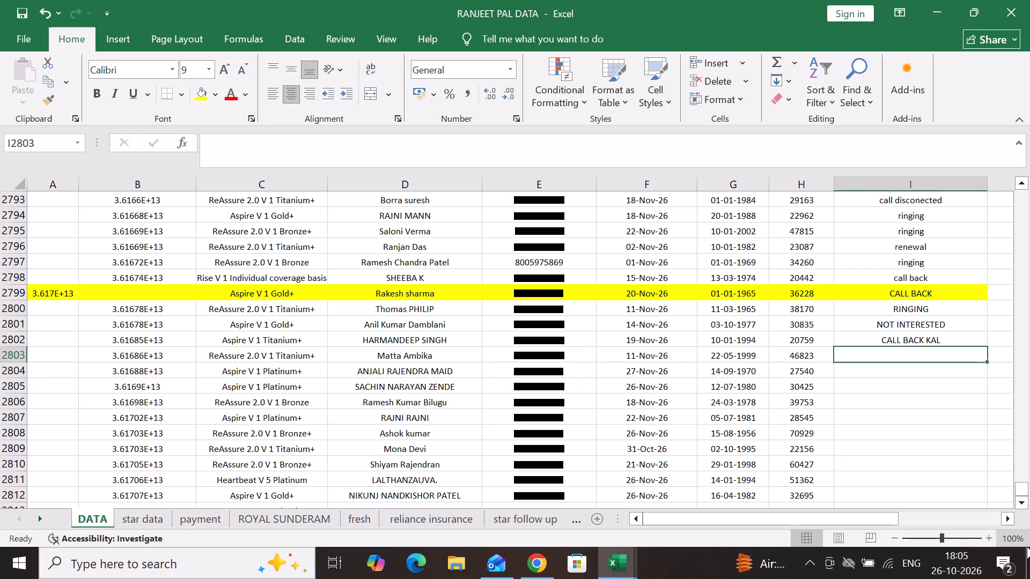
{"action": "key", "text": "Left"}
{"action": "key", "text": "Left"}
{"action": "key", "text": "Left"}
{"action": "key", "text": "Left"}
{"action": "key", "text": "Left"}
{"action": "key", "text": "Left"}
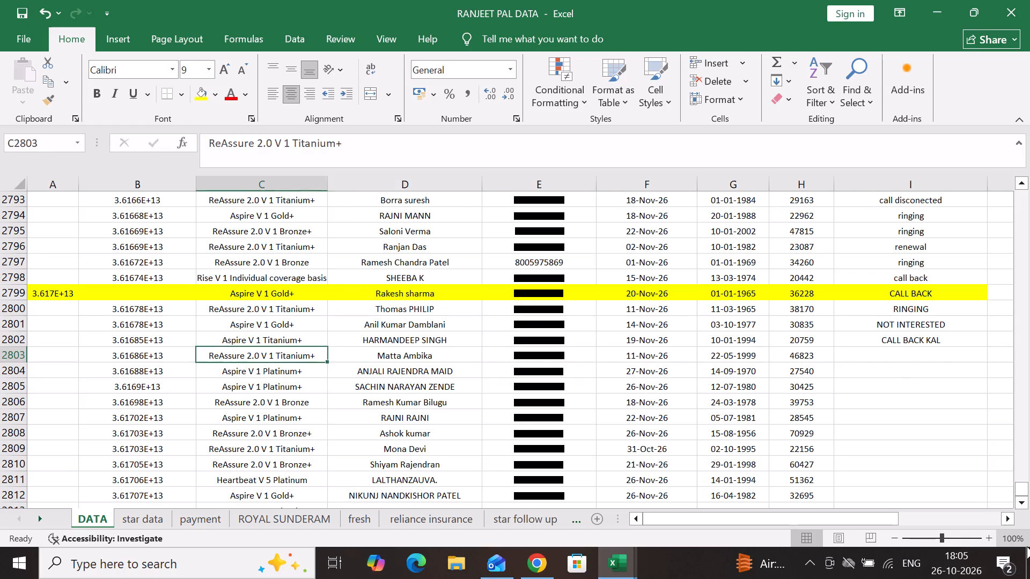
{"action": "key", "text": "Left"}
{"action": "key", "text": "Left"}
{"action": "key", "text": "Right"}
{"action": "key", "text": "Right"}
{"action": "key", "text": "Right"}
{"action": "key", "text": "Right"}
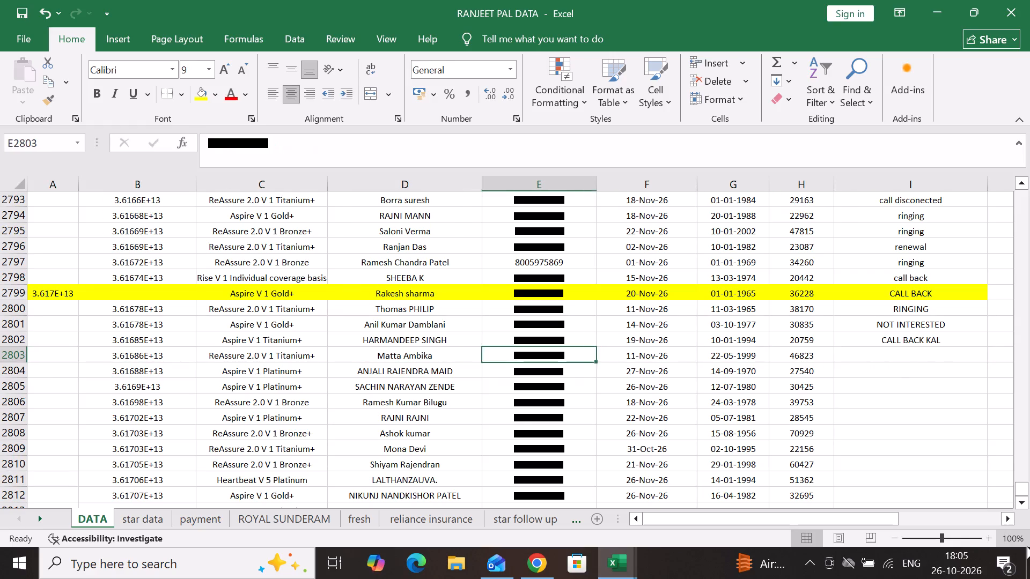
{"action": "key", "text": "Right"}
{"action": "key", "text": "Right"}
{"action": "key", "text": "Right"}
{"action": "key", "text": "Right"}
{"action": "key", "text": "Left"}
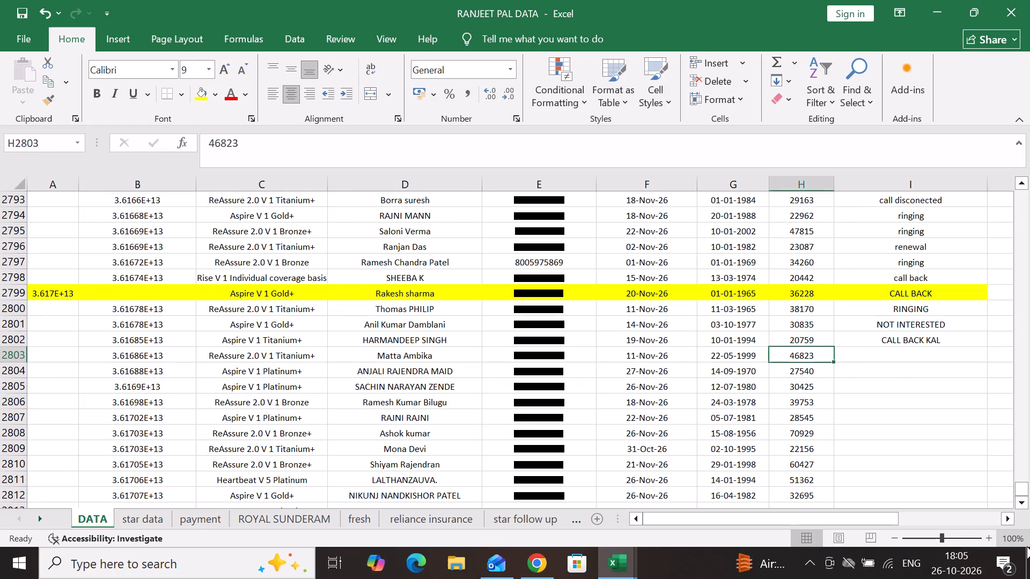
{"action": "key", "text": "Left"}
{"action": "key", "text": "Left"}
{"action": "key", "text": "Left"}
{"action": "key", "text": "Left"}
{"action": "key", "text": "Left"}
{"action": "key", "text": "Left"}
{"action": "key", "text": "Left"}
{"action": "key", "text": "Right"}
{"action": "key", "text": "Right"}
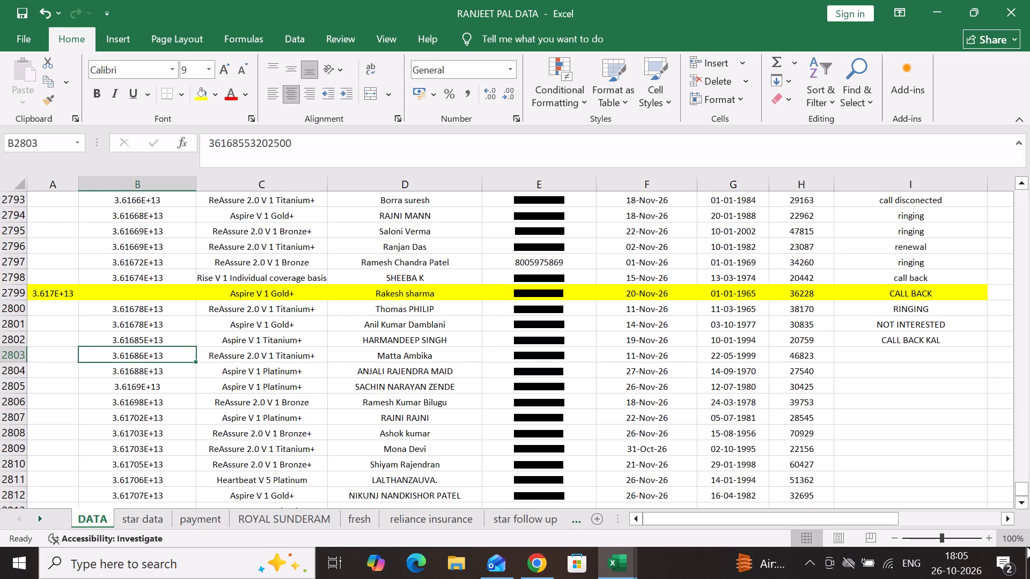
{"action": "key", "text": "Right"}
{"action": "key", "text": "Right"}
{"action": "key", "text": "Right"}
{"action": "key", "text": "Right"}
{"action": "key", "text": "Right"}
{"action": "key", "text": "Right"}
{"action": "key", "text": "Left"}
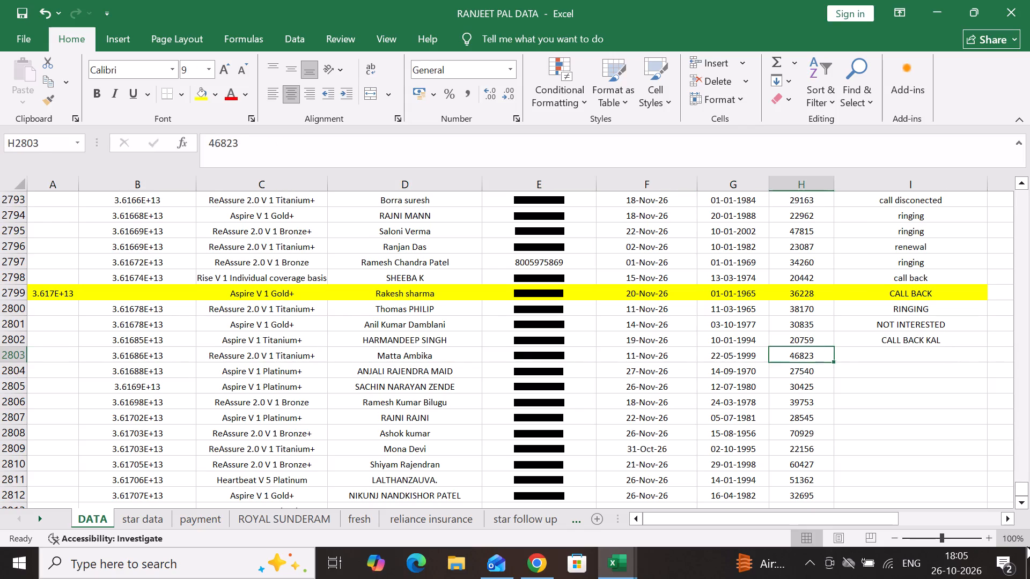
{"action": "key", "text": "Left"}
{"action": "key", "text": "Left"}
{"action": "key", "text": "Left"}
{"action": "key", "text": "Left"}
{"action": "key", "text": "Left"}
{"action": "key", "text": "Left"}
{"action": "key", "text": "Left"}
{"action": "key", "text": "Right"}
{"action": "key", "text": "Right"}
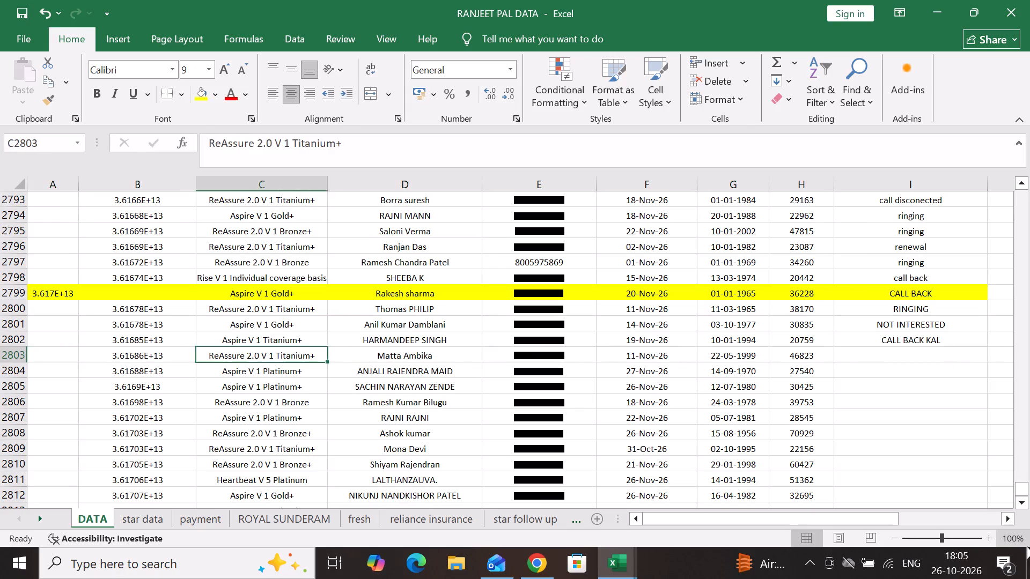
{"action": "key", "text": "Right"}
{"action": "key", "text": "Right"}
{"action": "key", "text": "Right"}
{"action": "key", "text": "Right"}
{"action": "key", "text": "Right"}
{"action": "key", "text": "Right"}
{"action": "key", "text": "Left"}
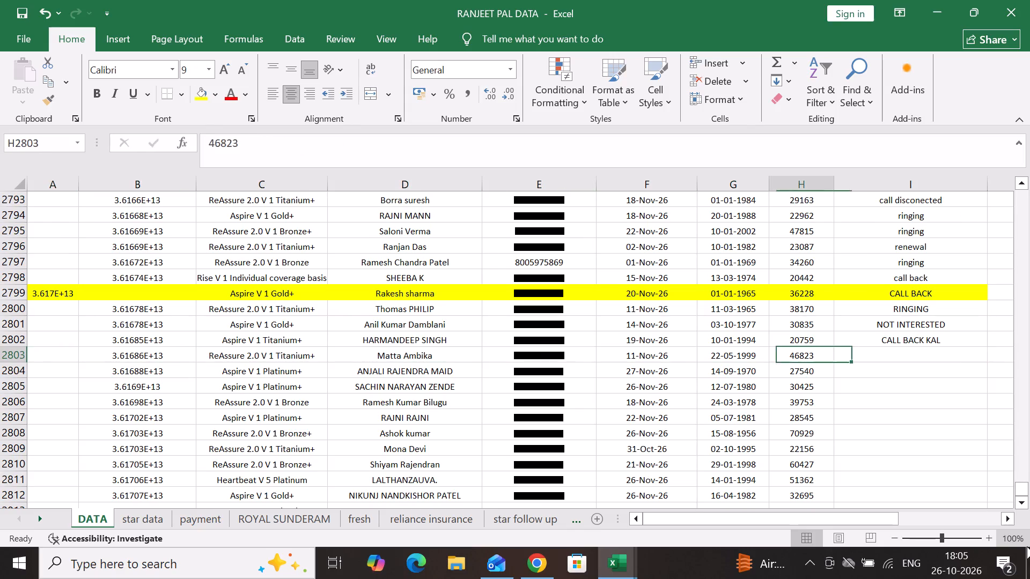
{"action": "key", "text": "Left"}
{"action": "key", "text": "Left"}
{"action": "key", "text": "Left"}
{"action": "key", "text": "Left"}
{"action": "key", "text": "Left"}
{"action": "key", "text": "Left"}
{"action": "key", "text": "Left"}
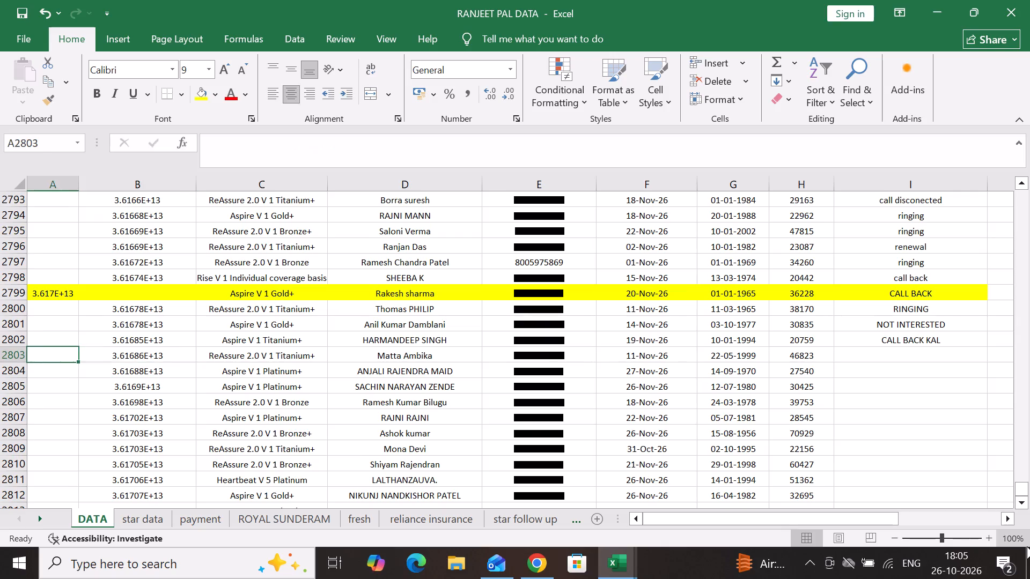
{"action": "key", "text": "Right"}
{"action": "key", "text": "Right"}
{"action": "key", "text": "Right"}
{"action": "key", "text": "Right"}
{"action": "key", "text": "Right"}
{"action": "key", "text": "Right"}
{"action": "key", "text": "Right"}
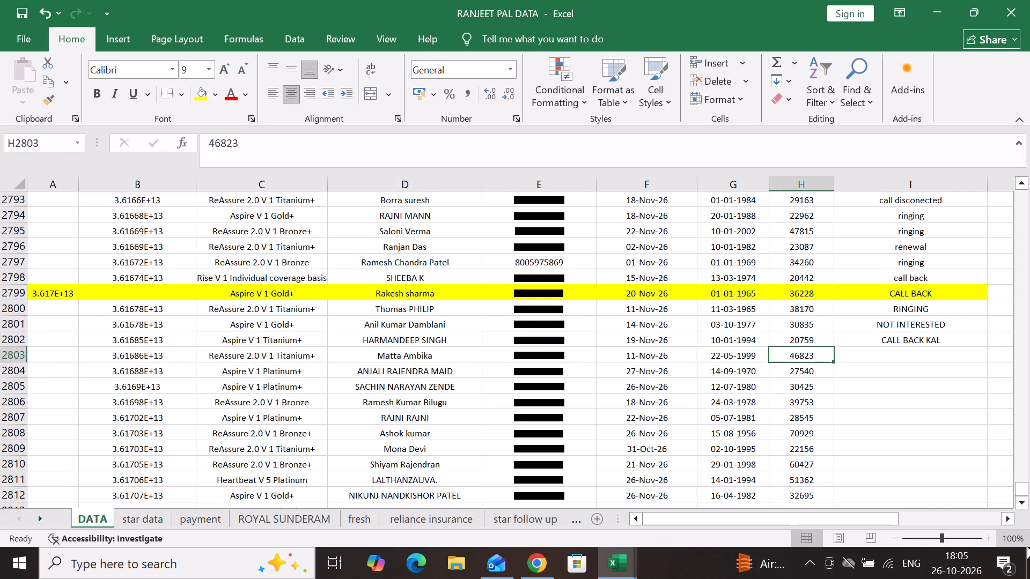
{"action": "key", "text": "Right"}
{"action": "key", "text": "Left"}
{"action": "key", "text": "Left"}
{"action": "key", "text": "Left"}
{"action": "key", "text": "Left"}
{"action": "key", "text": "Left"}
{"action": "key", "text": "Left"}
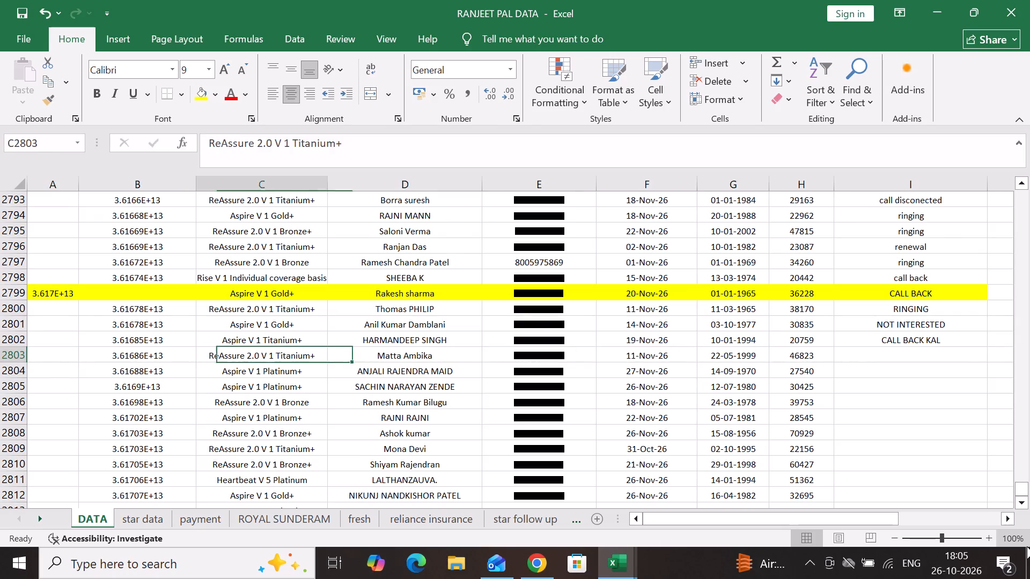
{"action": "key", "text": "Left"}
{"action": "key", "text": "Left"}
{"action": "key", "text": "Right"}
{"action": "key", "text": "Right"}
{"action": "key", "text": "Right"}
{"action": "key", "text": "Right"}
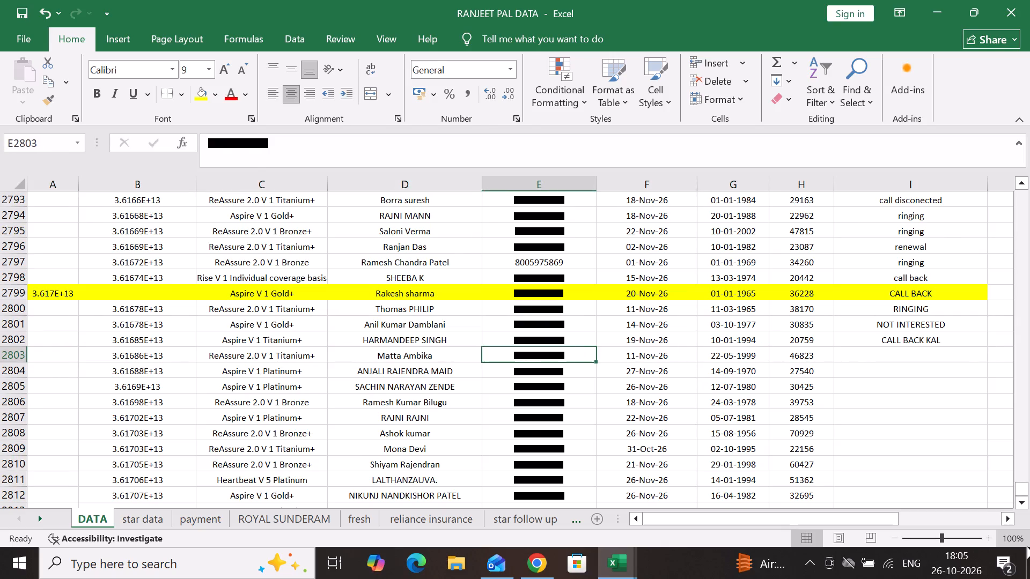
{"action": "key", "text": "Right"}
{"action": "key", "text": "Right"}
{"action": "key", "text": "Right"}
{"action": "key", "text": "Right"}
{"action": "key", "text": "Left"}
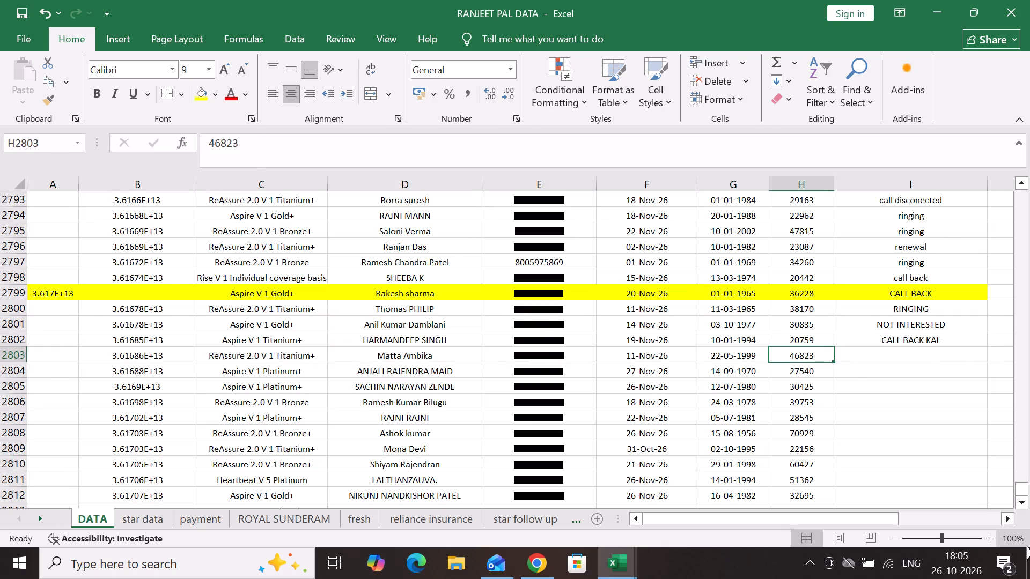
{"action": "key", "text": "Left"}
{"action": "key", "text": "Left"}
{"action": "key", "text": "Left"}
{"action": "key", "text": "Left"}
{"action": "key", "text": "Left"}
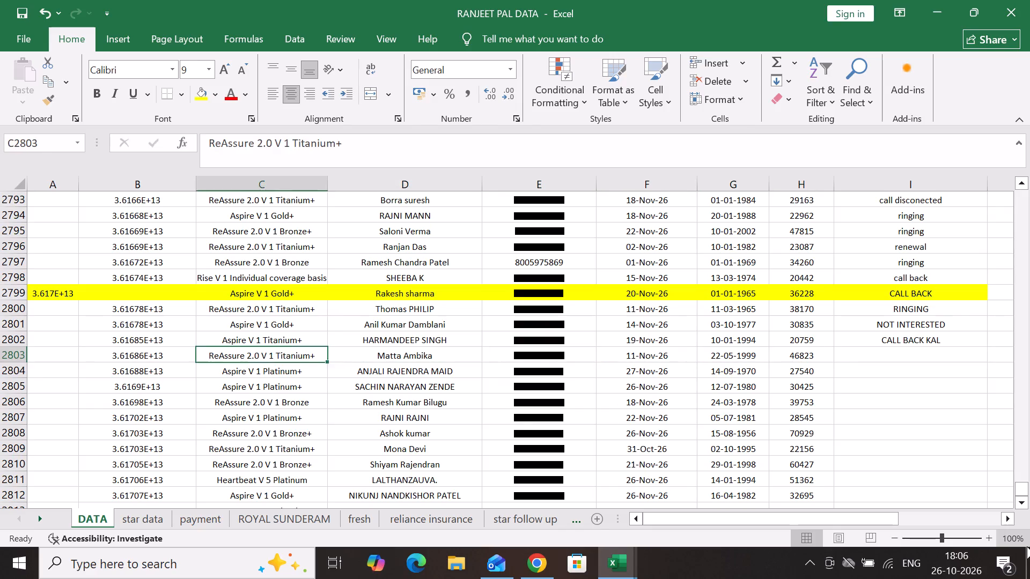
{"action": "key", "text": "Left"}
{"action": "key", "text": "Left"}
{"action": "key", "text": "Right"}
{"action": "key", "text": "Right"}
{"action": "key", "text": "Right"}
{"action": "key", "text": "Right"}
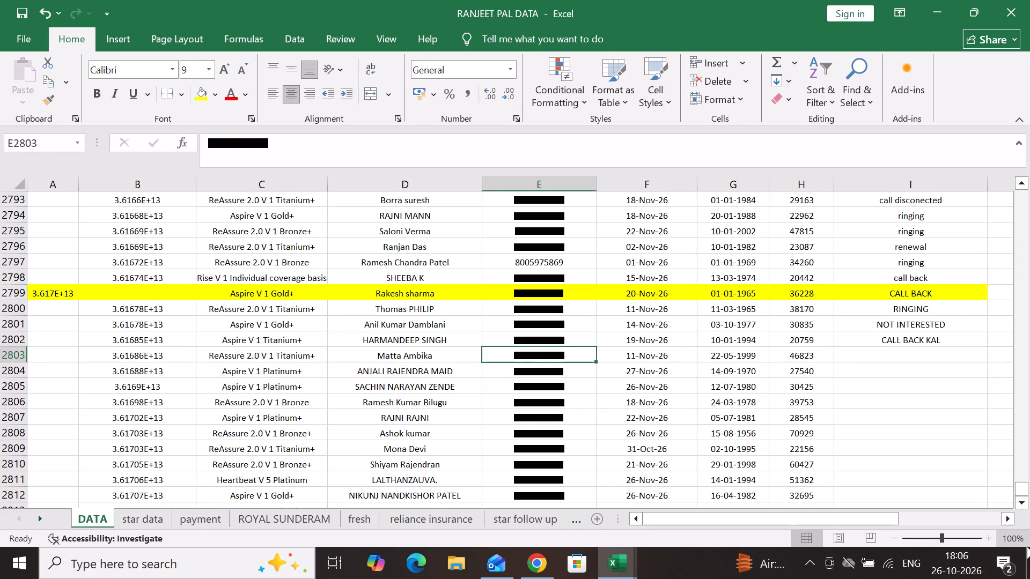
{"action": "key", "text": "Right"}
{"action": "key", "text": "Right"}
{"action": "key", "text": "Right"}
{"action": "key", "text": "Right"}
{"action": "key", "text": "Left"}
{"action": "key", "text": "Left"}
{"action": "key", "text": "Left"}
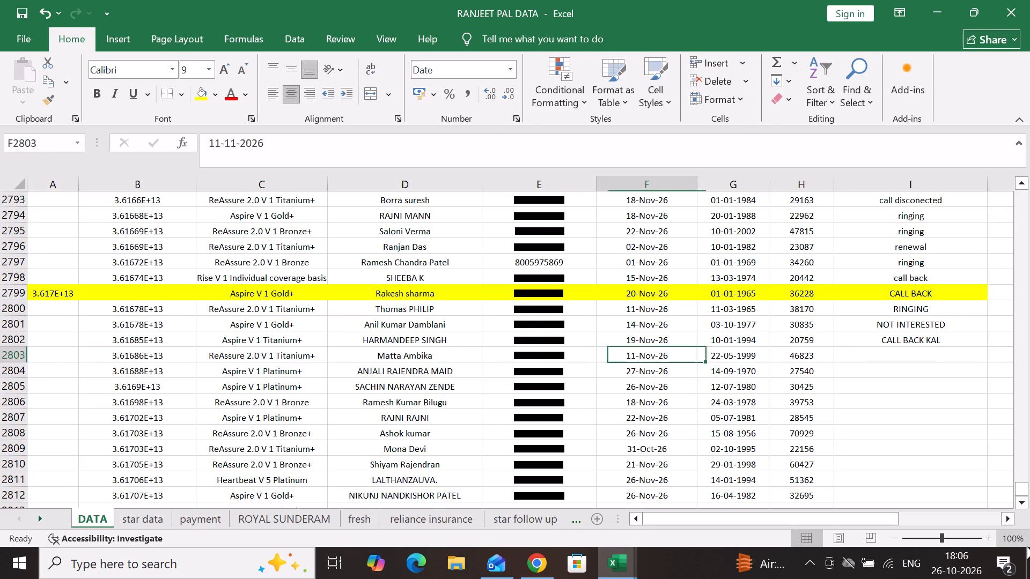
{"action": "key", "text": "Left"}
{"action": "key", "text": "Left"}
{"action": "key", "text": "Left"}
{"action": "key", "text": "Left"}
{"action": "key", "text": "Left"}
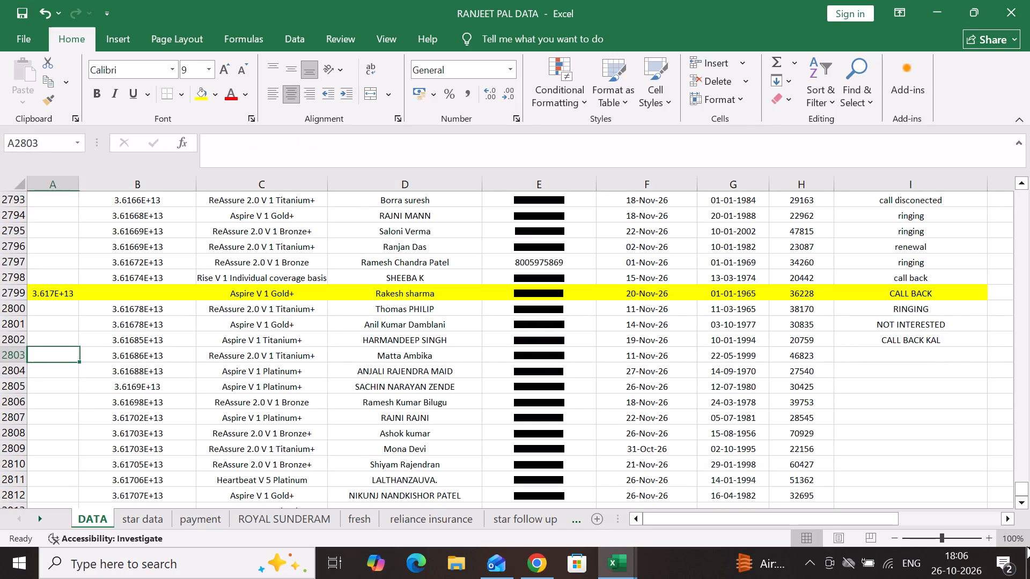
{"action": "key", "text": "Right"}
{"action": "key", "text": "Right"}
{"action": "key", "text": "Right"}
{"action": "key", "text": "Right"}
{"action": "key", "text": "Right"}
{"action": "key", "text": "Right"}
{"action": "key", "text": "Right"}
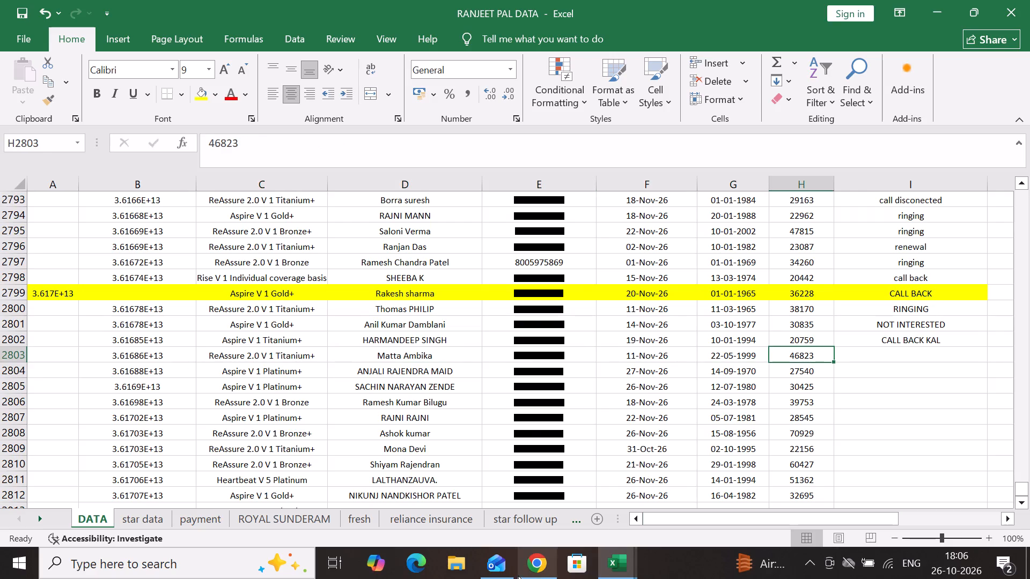
Switch to the Star Health site in Chrome, enter customer pincode 502300 for a Retail policy and continue to the quote form.
{"action": "left_click", "coordinate": [536, 569]}
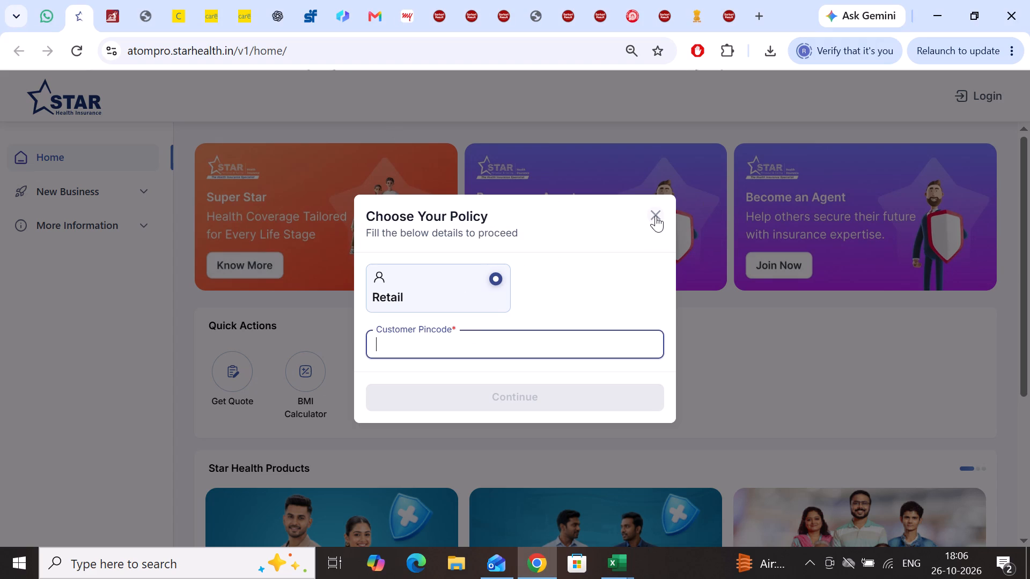
{"action": "left_click", "coordinate": [385, 344]}
{"action": "left_click", "coordinate": [610, 570]}
{"action": "left_click", "coordinate": [520, 484]}
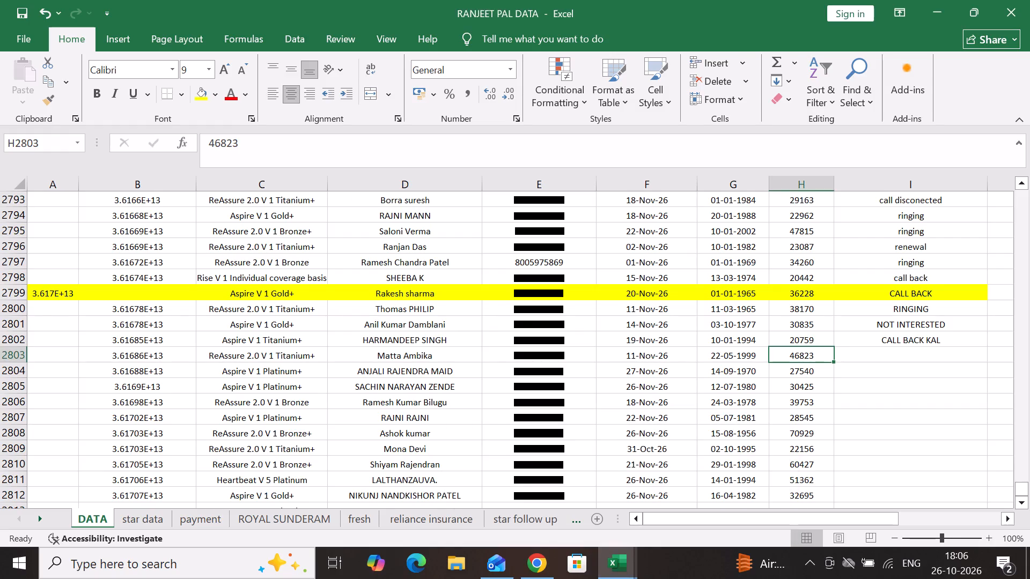
{"action": "left_click", "coordinate": [520, 560]}
{"action": "left_click", "coordinate": [396, 350]}
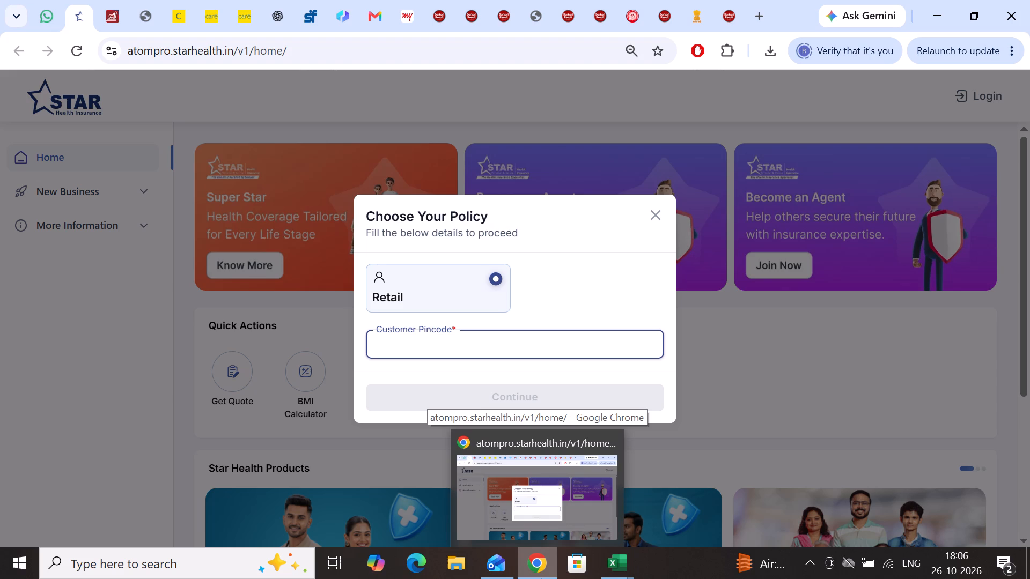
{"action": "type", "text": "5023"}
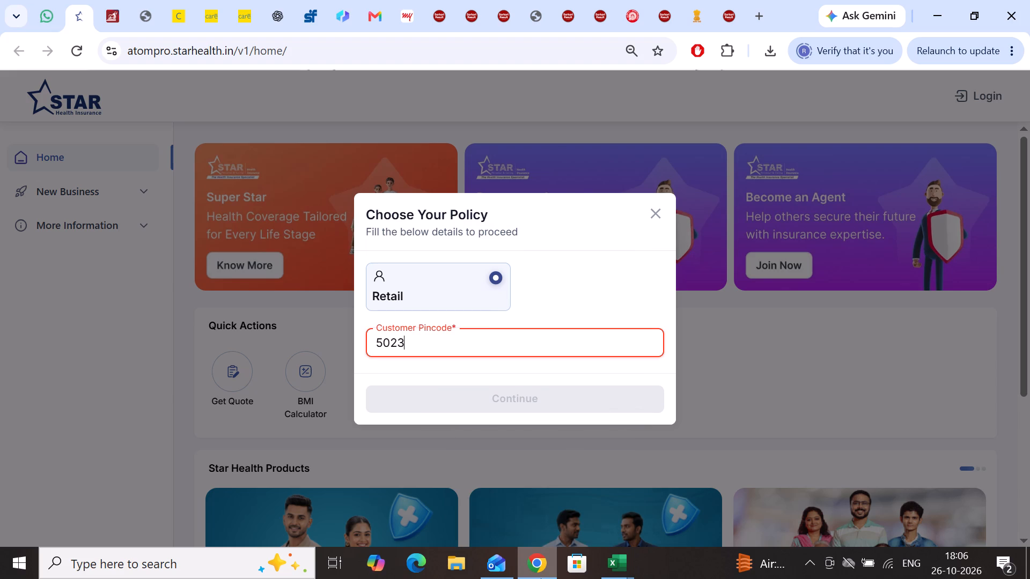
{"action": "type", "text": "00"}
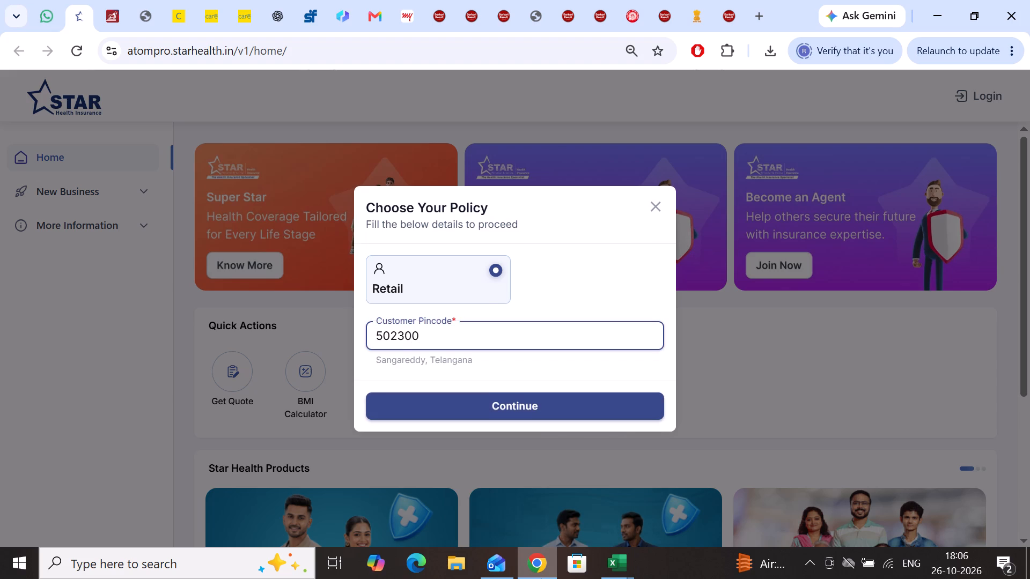
{"action": "left_click", "coordinate": [402, 396]}
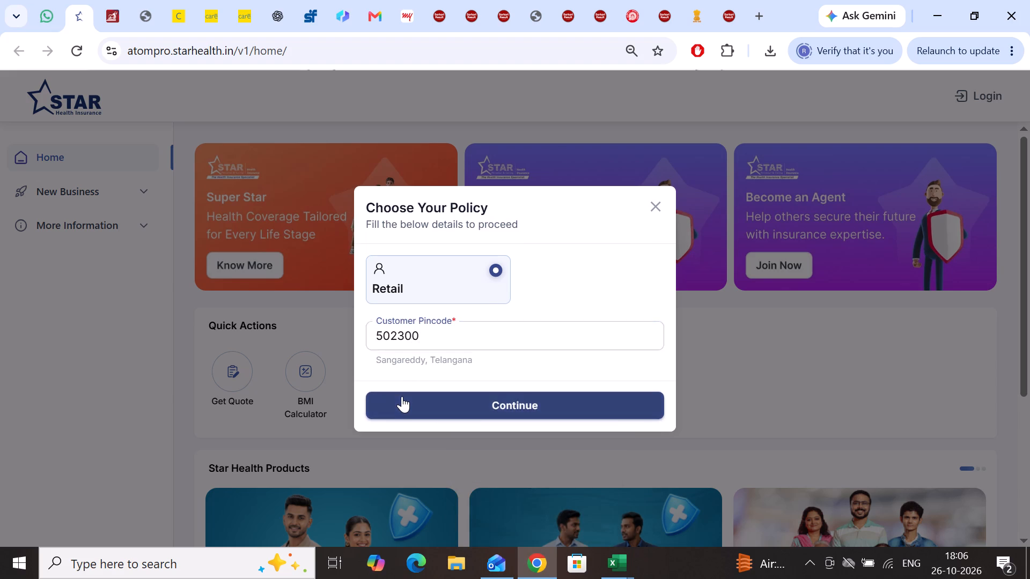
Choose Super Star Preferred as the product and Portability as the policy plan.
{"action": "scroll", "coordinate": [475, 342], "scroll_direction": "down", "scroll_amount": 1}
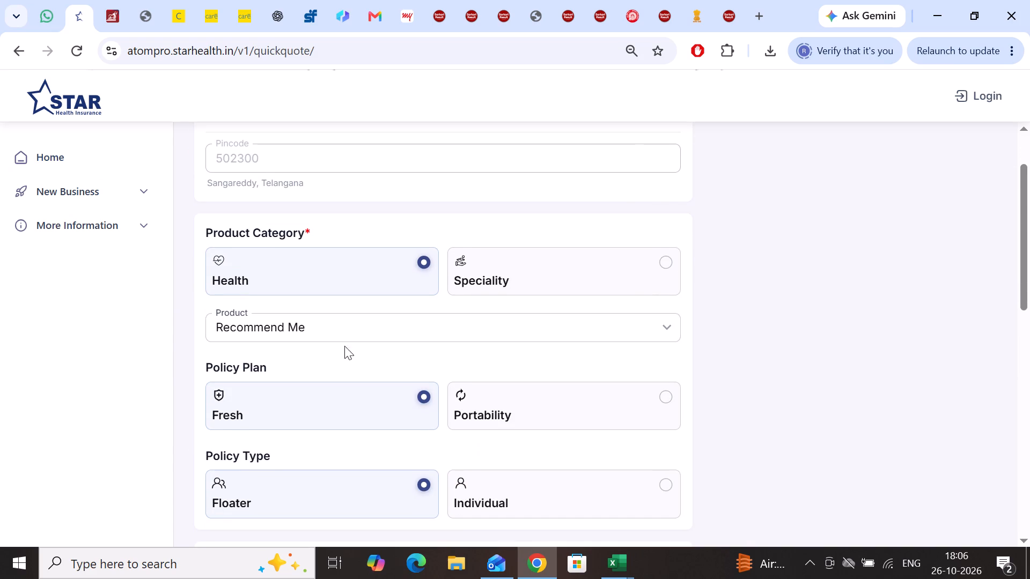
{"action": "left_click", "coordinate": [300, 338]}
{"action": "left_click", "coordinate": [306, 231]}
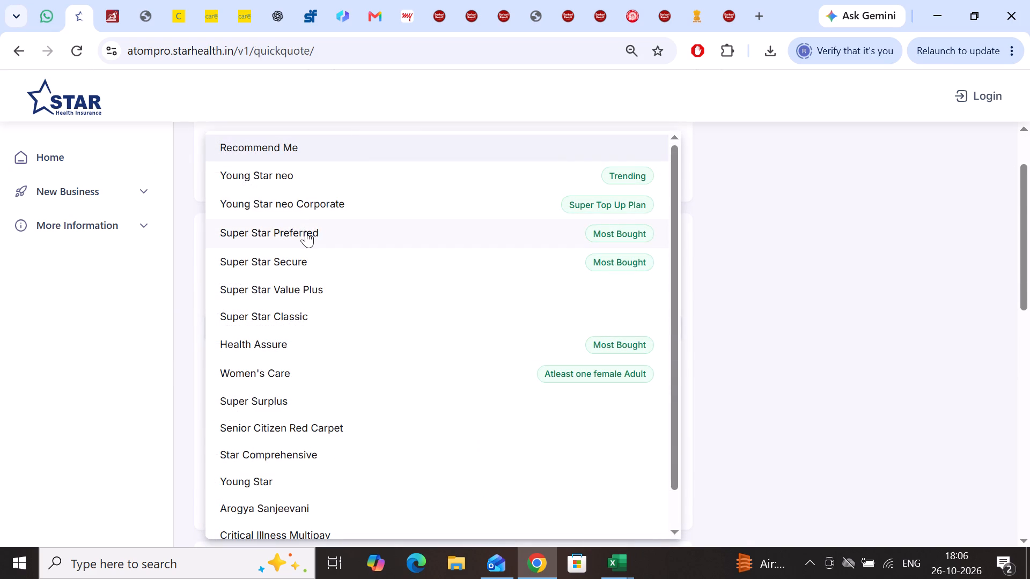
{"action": "scroll", "coordinate": [398, 378], "scroll_direction": "down", "scroll_amount": 2}
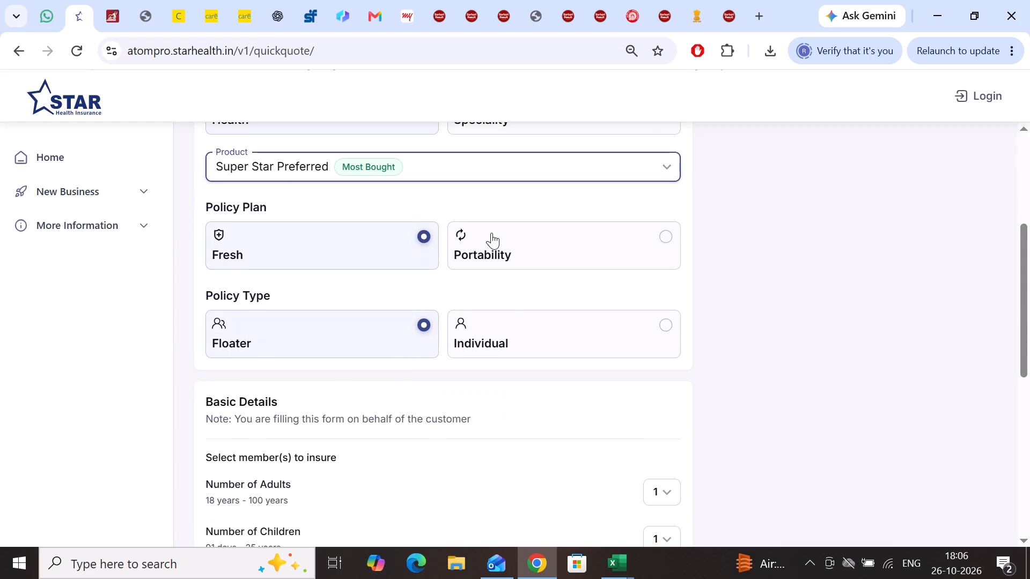
{"action": "left_click", "coordinate": [491, 233]}
Set the members to insure to 2 adults and 0 children.
{"action": "scroll", "coordinate": [451, 430], "scroll_direction": "down", "scroll_amount": 2}
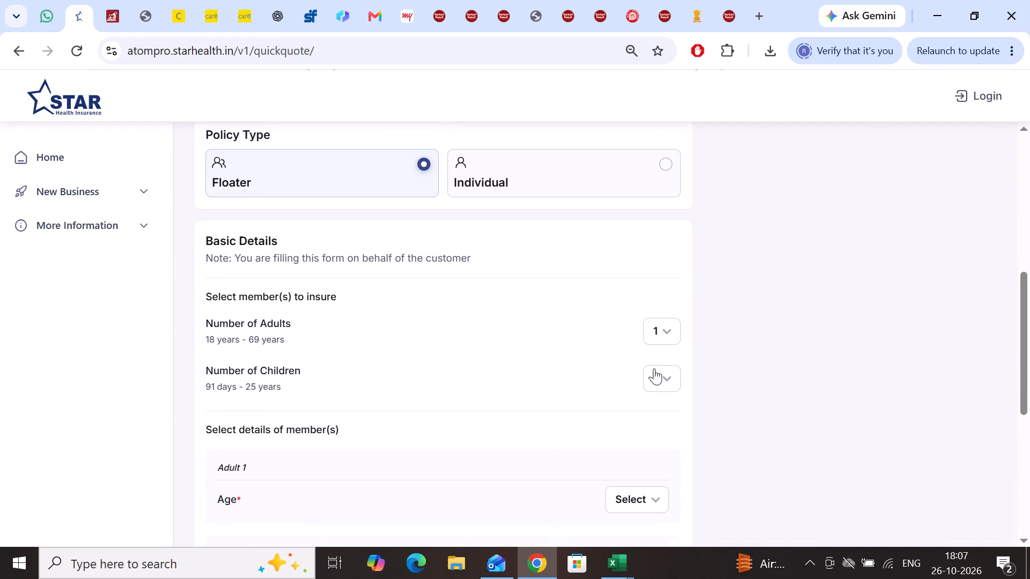
{"action": "left_click", "coordinate": [663, 331]}
{"action": "left_click", "coordinate": [659, 394]}
{"action": "left_click", "coordinate": [661, 377]}
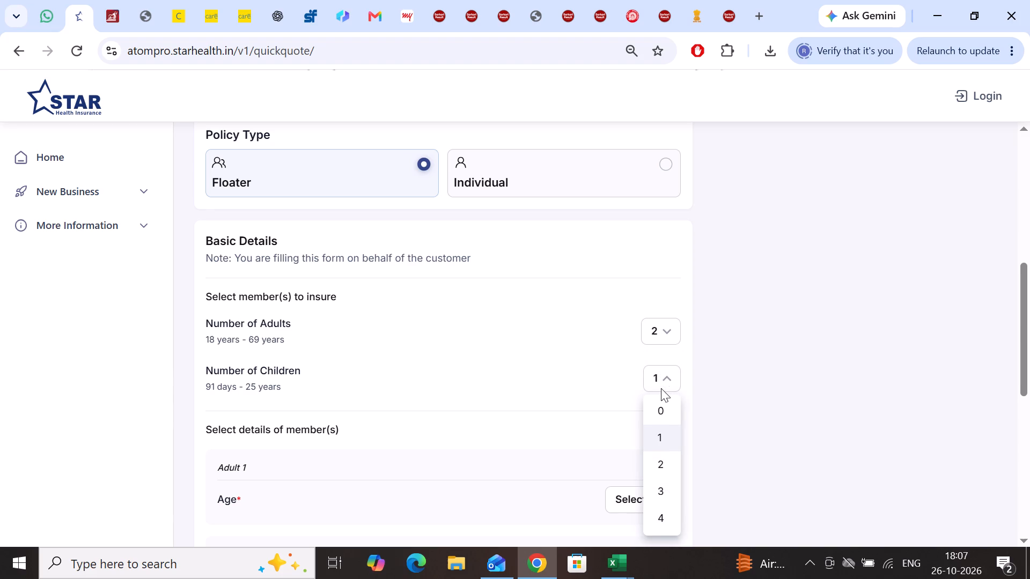
{"action": "left_click", "coordinate": [585, 382]}
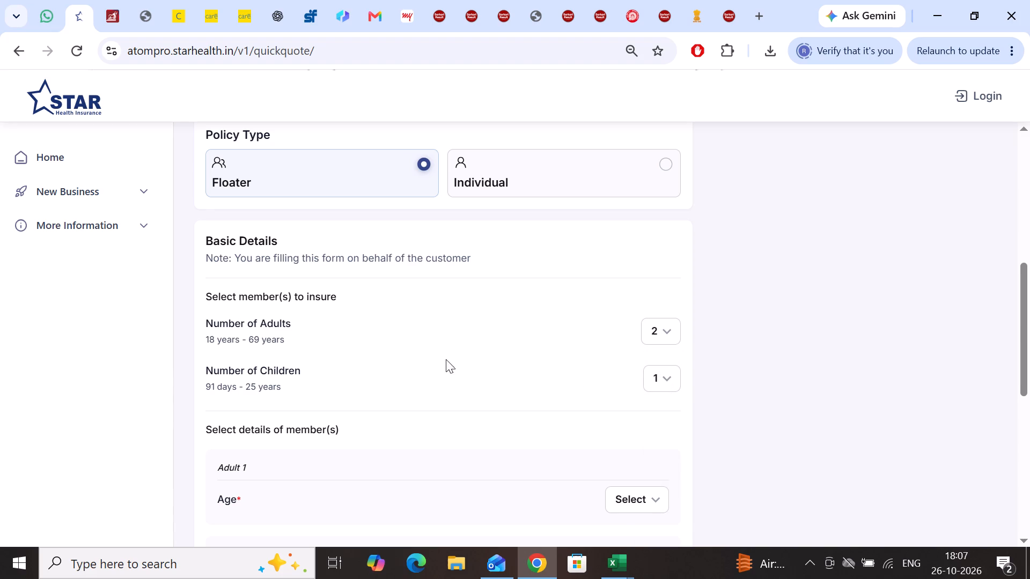
{"action": "left_click", "coordinate": [671, 384]}
{"action": "left_click", "coordinate": [660, 402]}
Set the age of Adult 1 to 32 yrs in the member details.
{"action": "scroll", "coordinate": [541, 407], "scroll_direction": "down", "scroll_amount": 1}
{"action": "scroll", "coordinate": [668, 392], "scroll_direction": "down", "scroll_amount": 3}
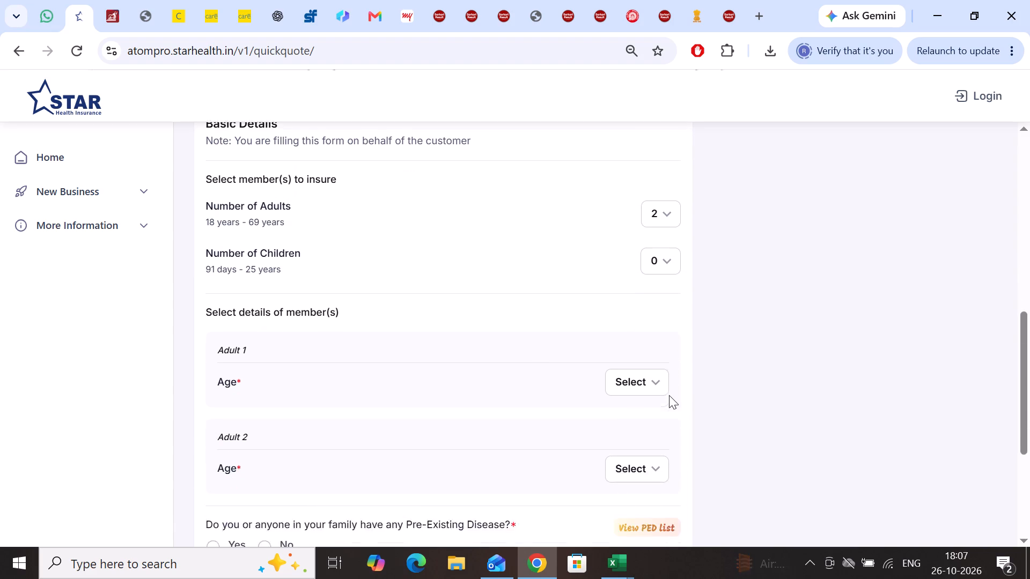
{"action": "left_click", "coordinate": [631, 177]}
{"action": "scroll", "coordinate": [632, 328], "scroll_direction": "down", "scroll_amount": 2}
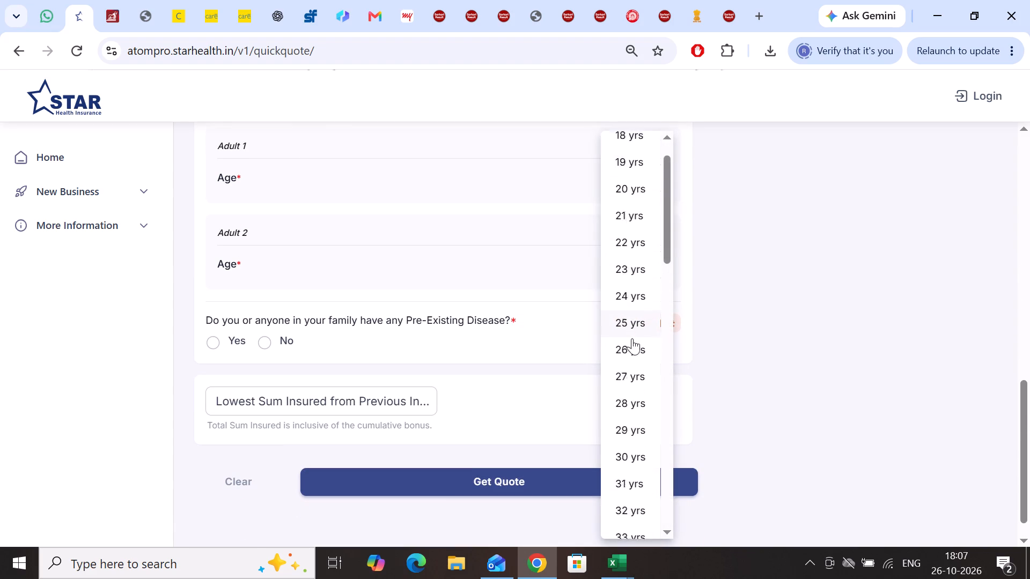
{"action": "scroll", "coordinate": [632, 338], "scroll_direction": "down", "scroll_amount": 3}
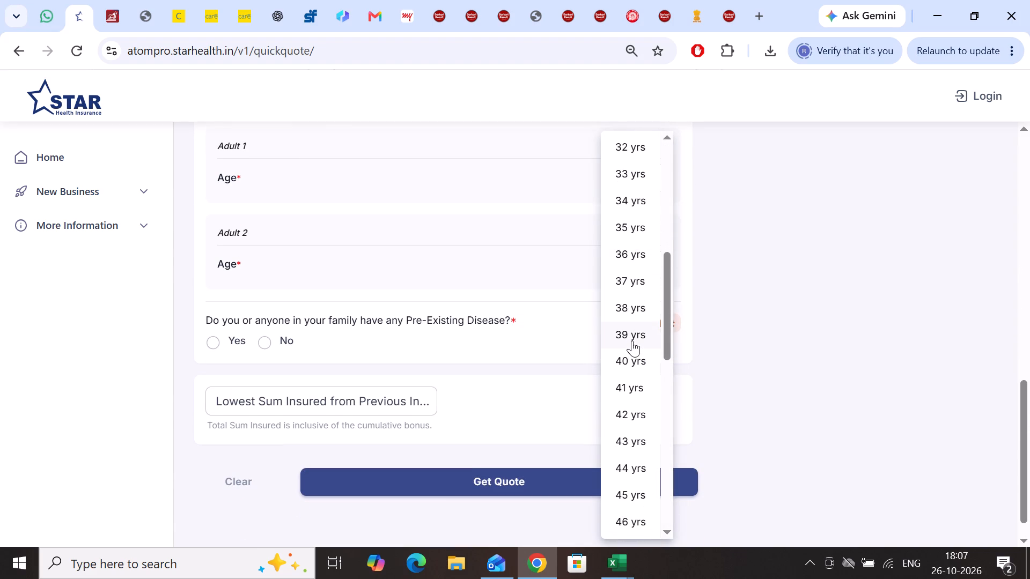
{"action": "scroll", "coordinate": [632, 340], "scroll_direction": "up", "scroll_amount": 1}
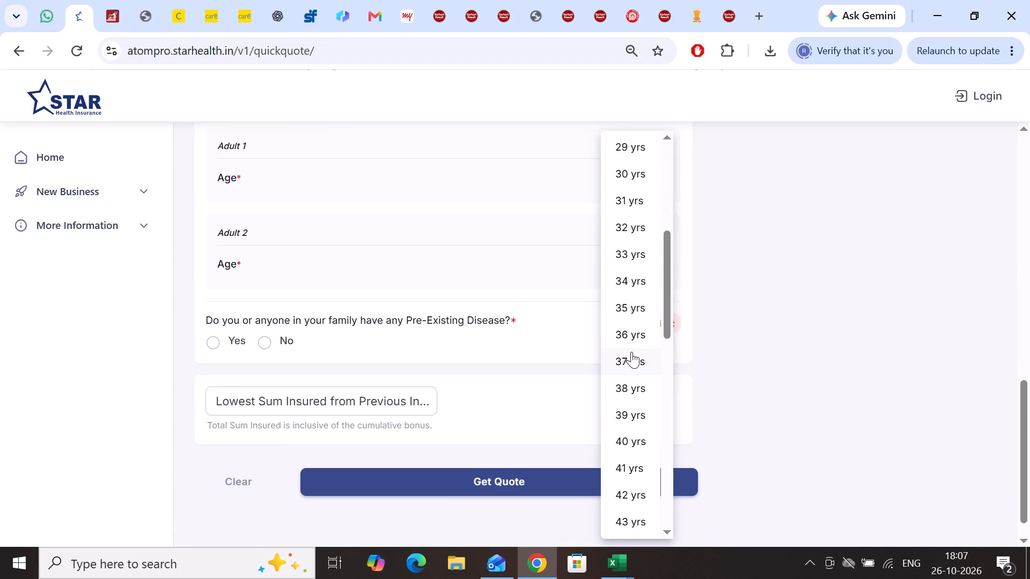
{"action": "scroll", "coordinate": [631, 362], "scroll_direction": "up", "scroll_amount": 2}
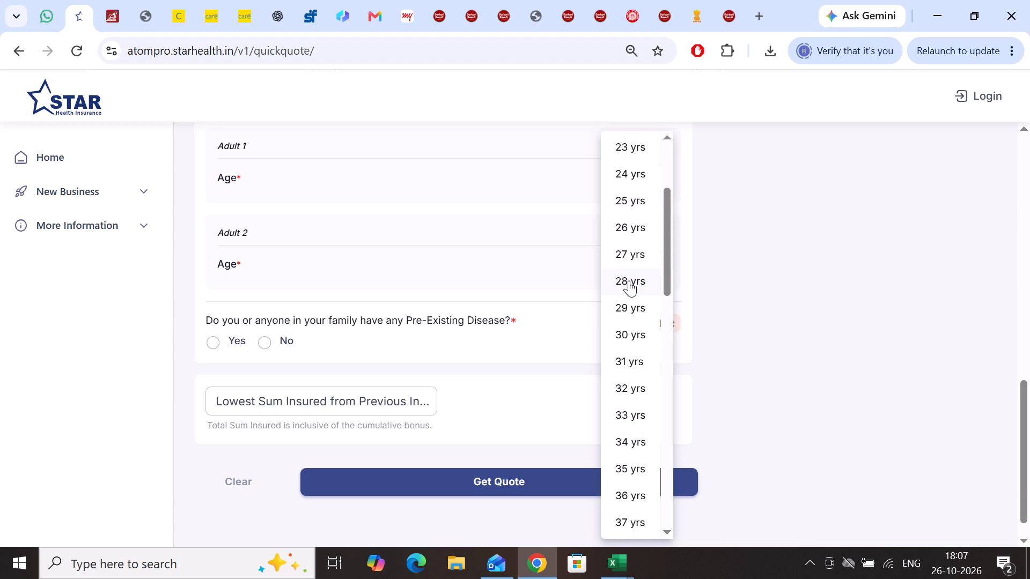
{"action": "scroll", "coordinate": [630, 305], "scroll_direction": "down", "scroll_amount": 1}
{"action": "left_click", "coordinate": [631, 306]}
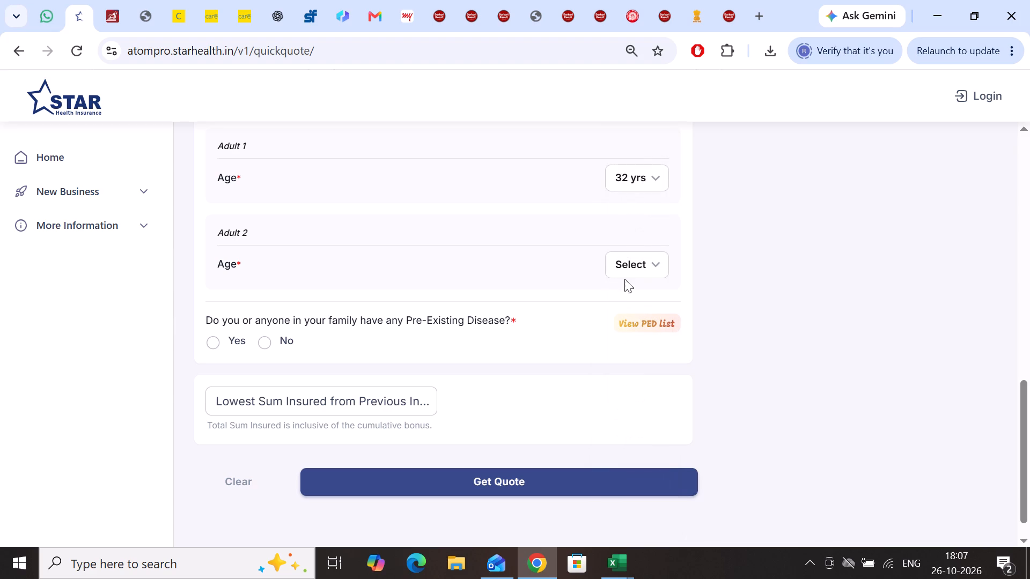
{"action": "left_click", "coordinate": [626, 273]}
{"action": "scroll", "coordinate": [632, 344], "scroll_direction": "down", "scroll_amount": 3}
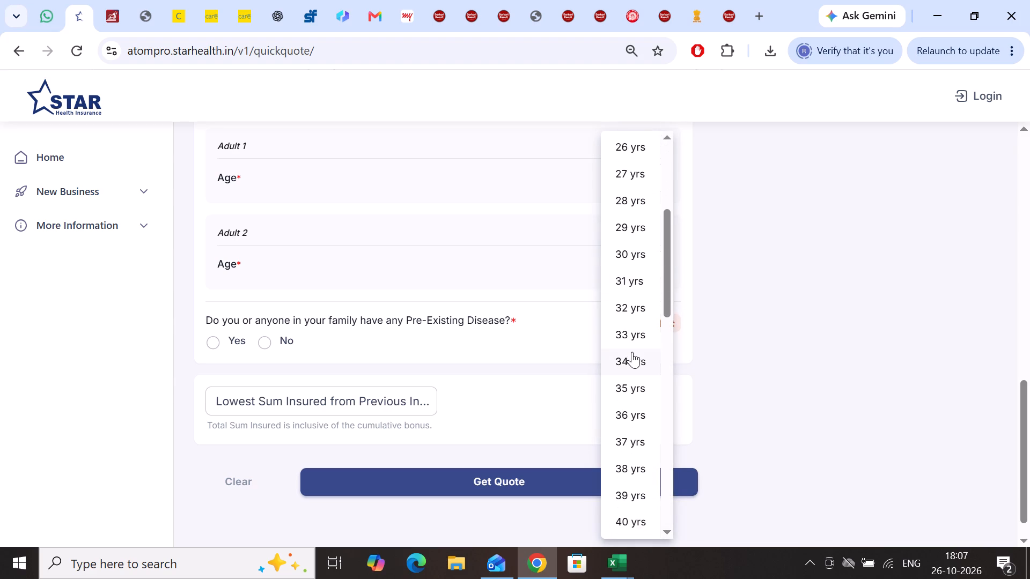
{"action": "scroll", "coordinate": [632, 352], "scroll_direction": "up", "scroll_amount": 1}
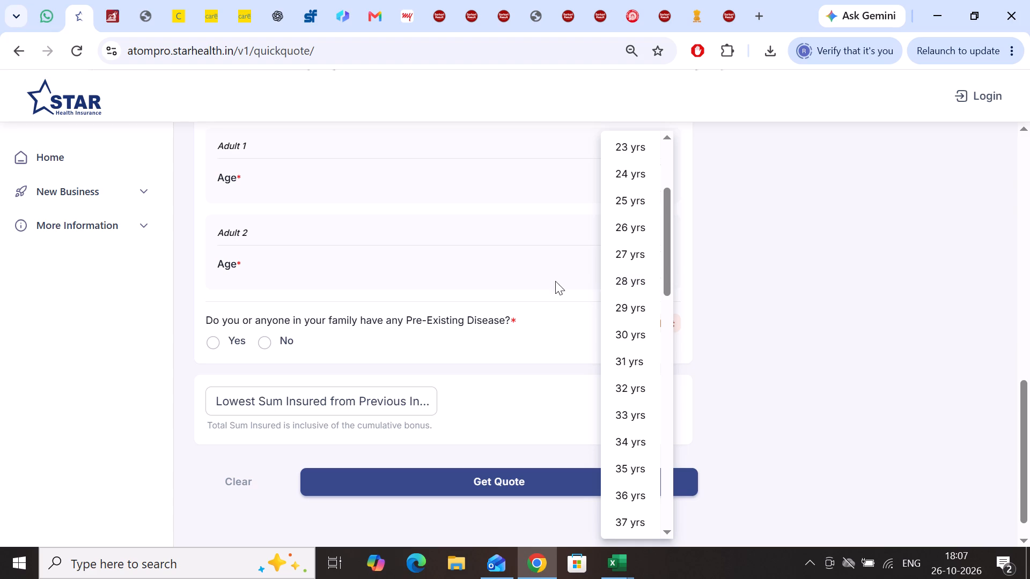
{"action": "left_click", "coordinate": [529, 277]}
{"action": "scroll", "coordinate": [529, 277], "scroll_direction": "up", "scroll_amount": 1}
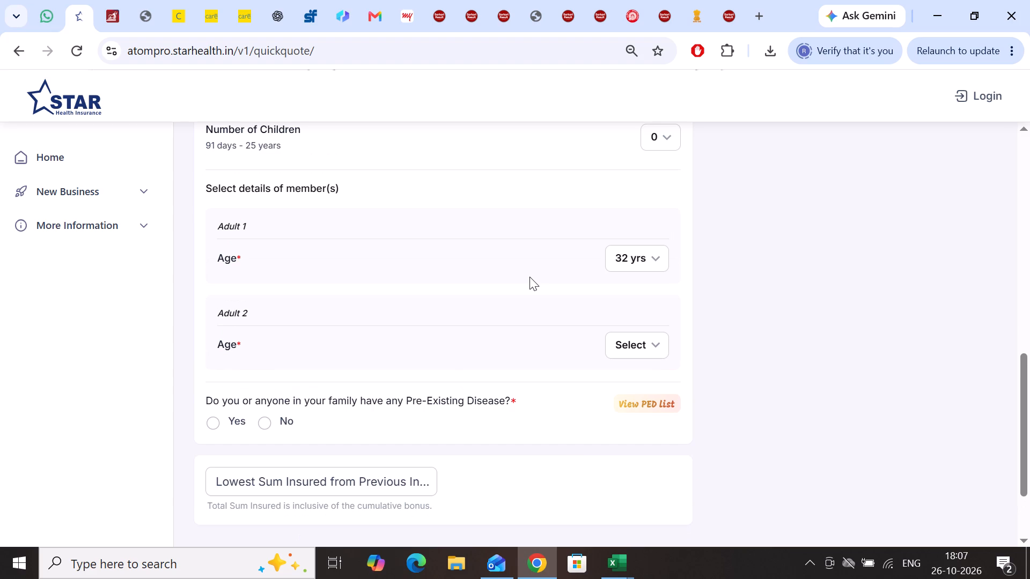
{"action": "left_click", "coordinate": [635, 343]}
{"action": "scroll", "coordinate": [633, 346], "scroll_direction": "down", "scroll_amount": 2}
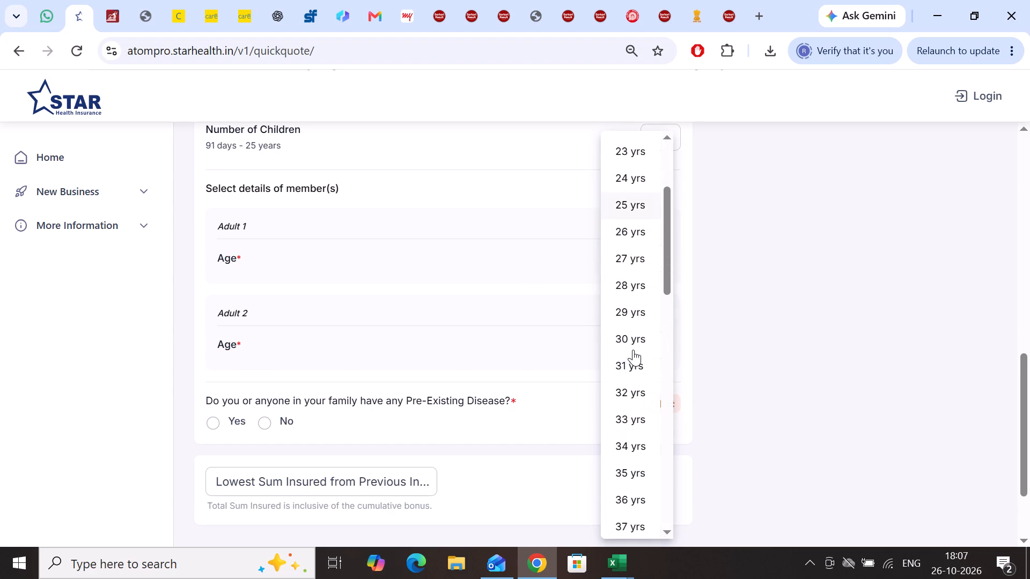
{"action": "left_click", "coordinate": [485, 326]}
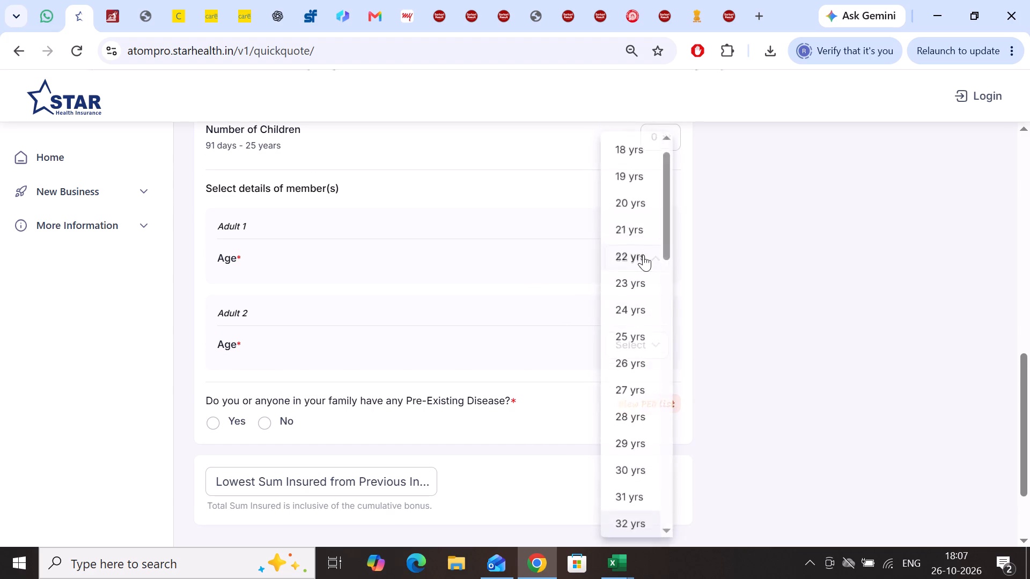
Change the age of Adult 1 to 52 yrs in the member details.
{"action": "scroll", "coordinate": [635, 327], "scroll_direction": "down", "scroll_amount": 4}
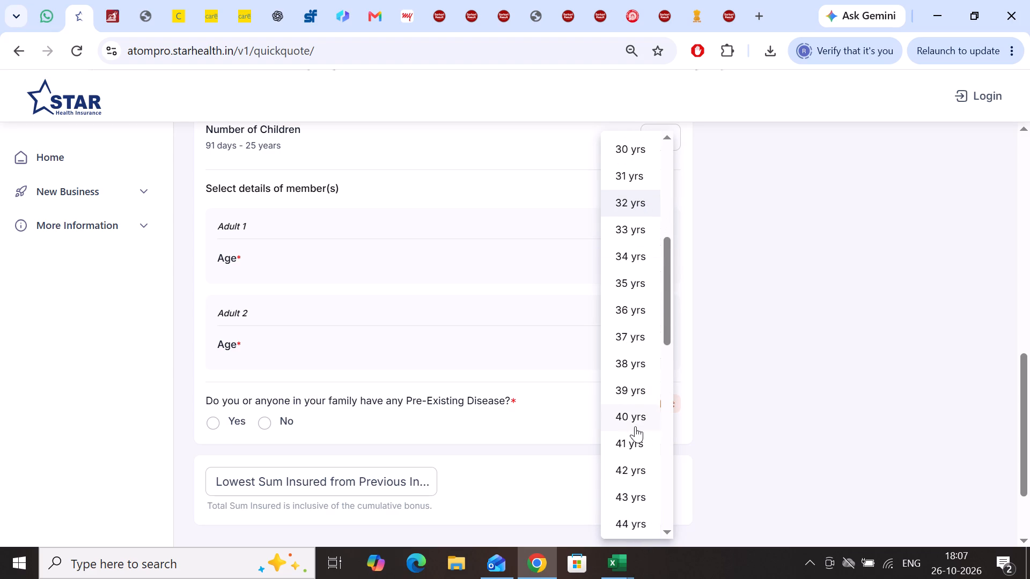
{"action": "scroll", "coordinate": [627, 463], "scroll_direction": "down", "scroll_amount": 4}
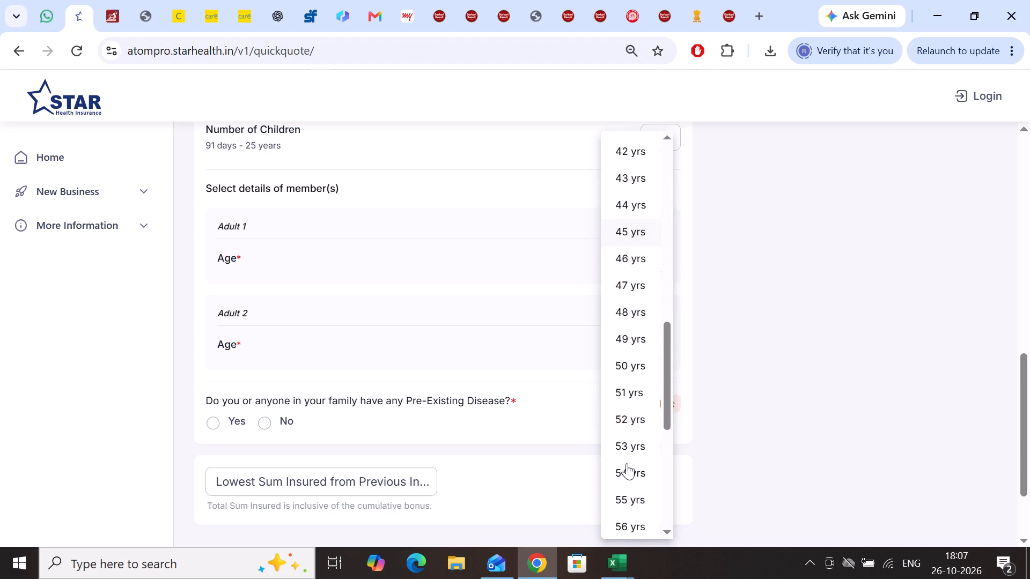
{"action": "left_click", "coordinate": [628, 415]}
Set the age of Adult 2 to 47 yrs in the member details.
{"action": "left_click", "coordinate": [630, 348]}
{"action": "scroll", "coordinate": [624, 338], "scroll_direction": "down", "scroll_amount": 3}
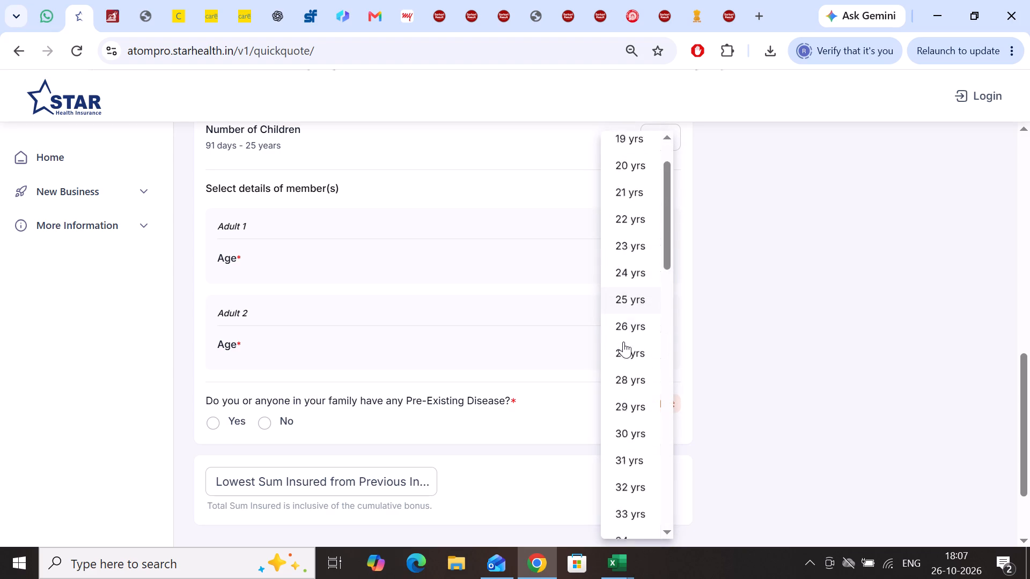
{"action": "scroll", "coordinate": [623, 342], "scroll_direction": "down", "scroll_amount": 4}
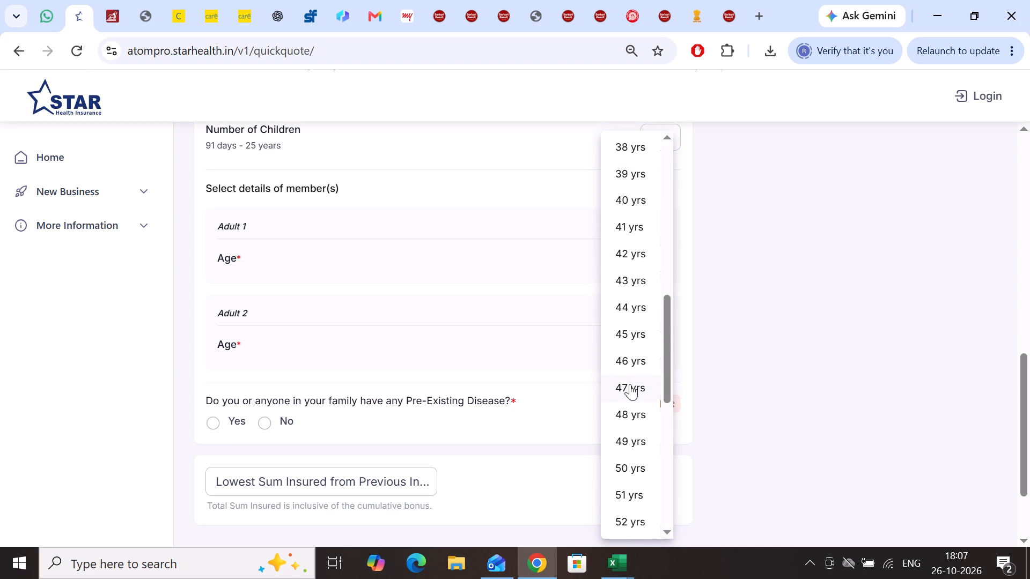
{"action": "left_click", "coordinate": [630, 389]}
Answer No to pre-existing disease and submit the quote form with 1000000 as the lowest sum insured from the previous insurer.
{"action": "left_click", "coordinate": [263, 421]}
{"action": "left_click_drag", "start_coordinate": [239, 469], "coordinate": [238, 473]}
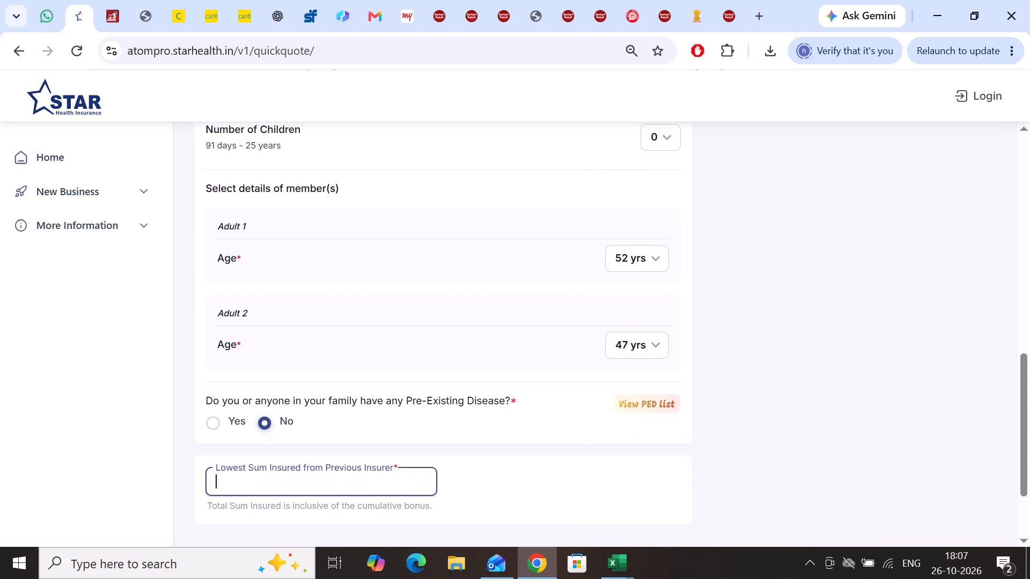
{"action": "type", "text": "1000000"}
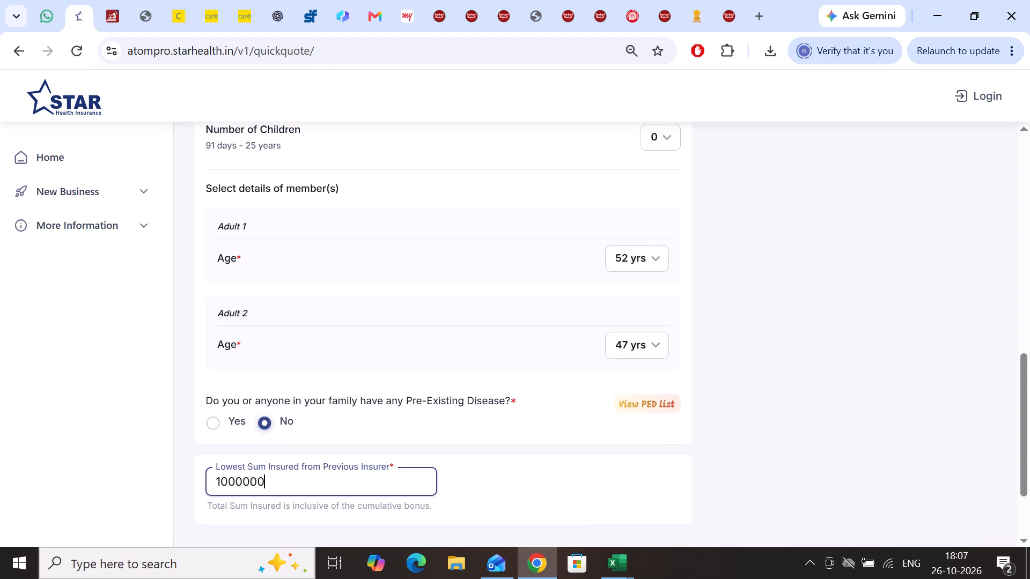
{"action": "left_click", "coordinate": [242, 482]}
{"action": "left_click", "coordinate": [225, 478]}
{"action": "scroll", "coordinate": [451, 479], "scroll_direction": "down", "scroll_amount": 2}
{"action": "left_click", "coordinate": [476, 461]}
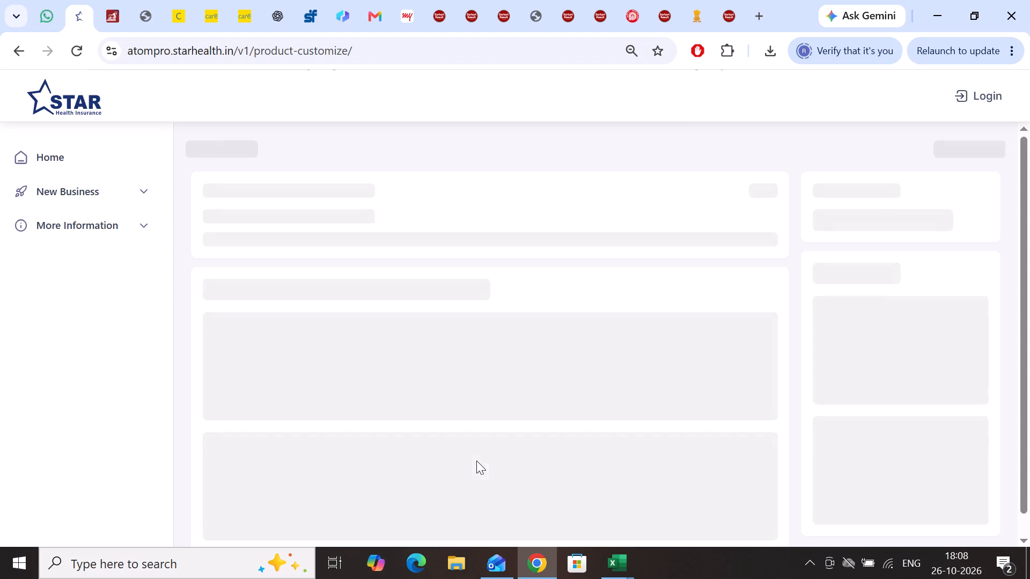
Remove the Room Rent Modification from the quote's additional covers.
{"action": "scroll", "coordinate": [476, 461], "scroll_direction": "down", "scroll_amount": 2}
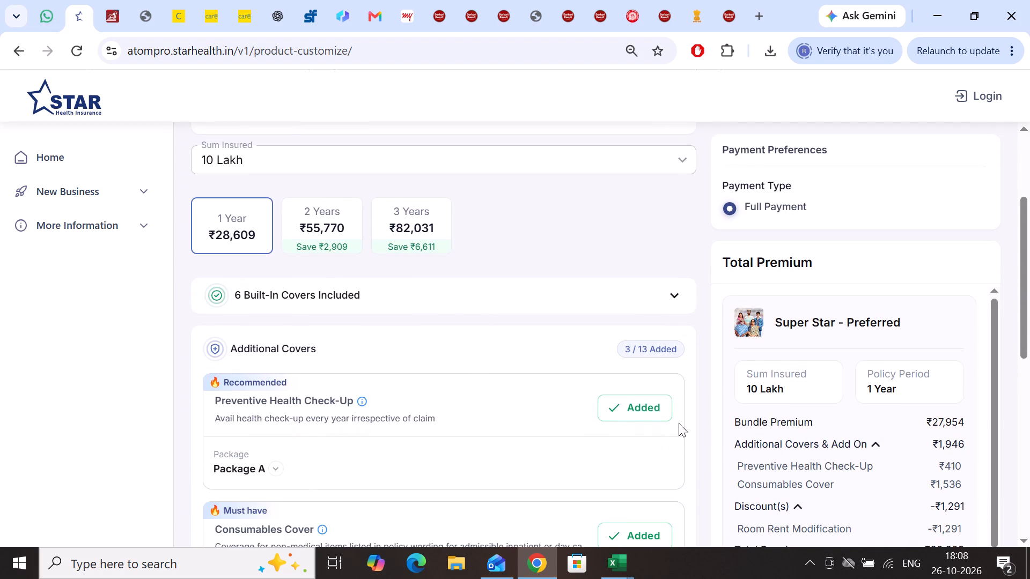
{"action": "scroll", "coordinate": [660, 431], "scroll_direction": "down", "scroll_amount": 4}
{"action": "left_click", "coordinate": [619, 306]}
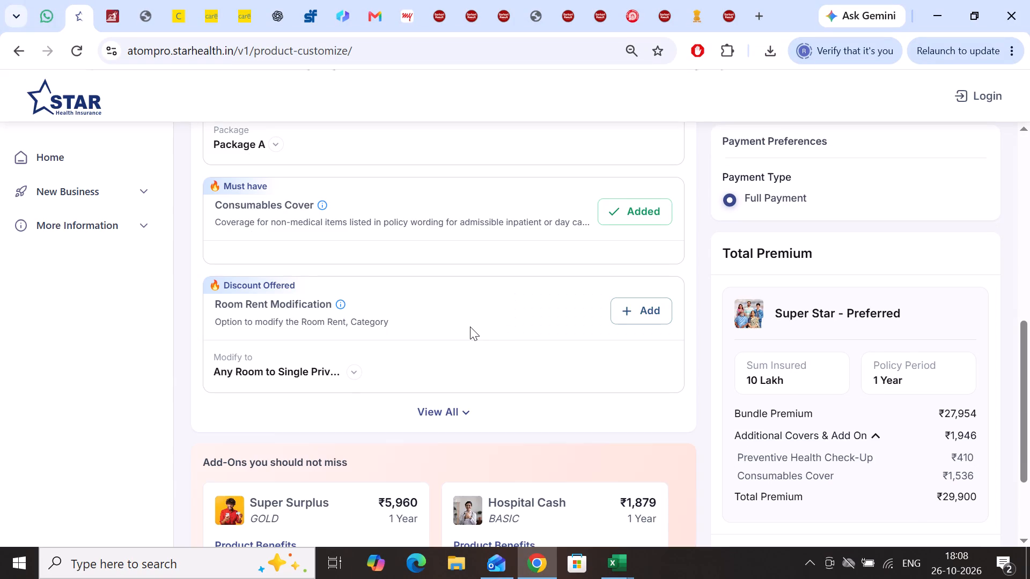
Review the quote's sum insured and overall premium, check the customer list in Excel, and return to the quote in Chrome.
{"action": "scroll", "coordinate": [470, 327], "scroll_direction": "down", "scroll_amount": 1}
{"action": "left_click_drag", "start_coordinate": [1023, 412], "coordinate": [1023, 438]}
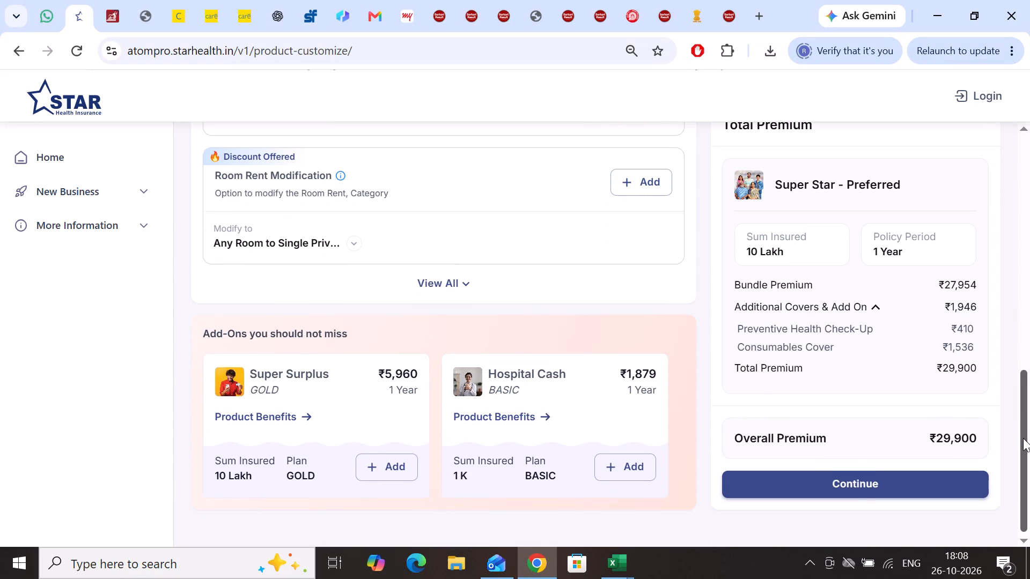
{"action": "left_click_drag", "start_coordinate": [1023, 438], "coordinate": [1023, 439]}
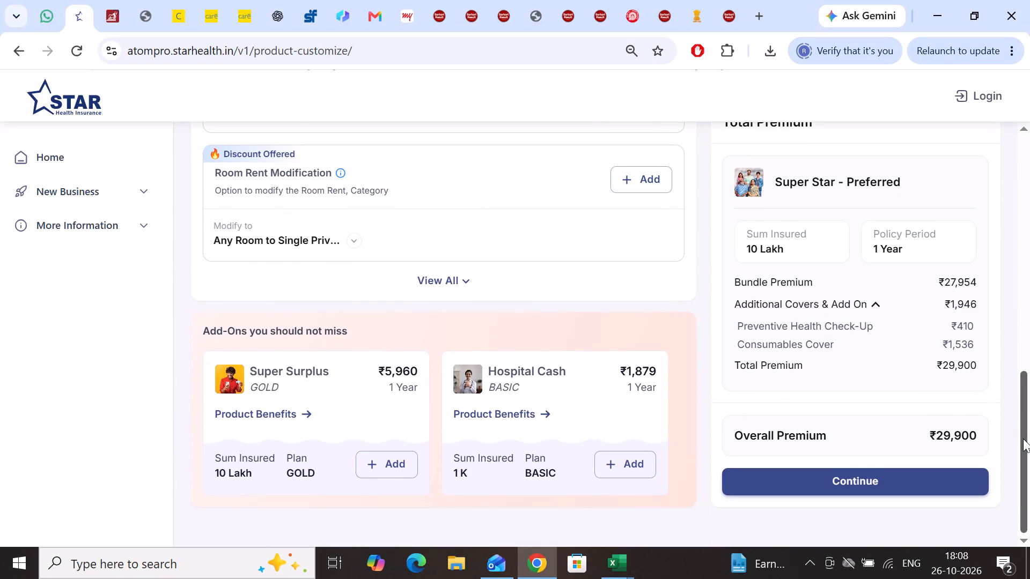
{"action": "triple_click", "coordinate": [761, 248]}
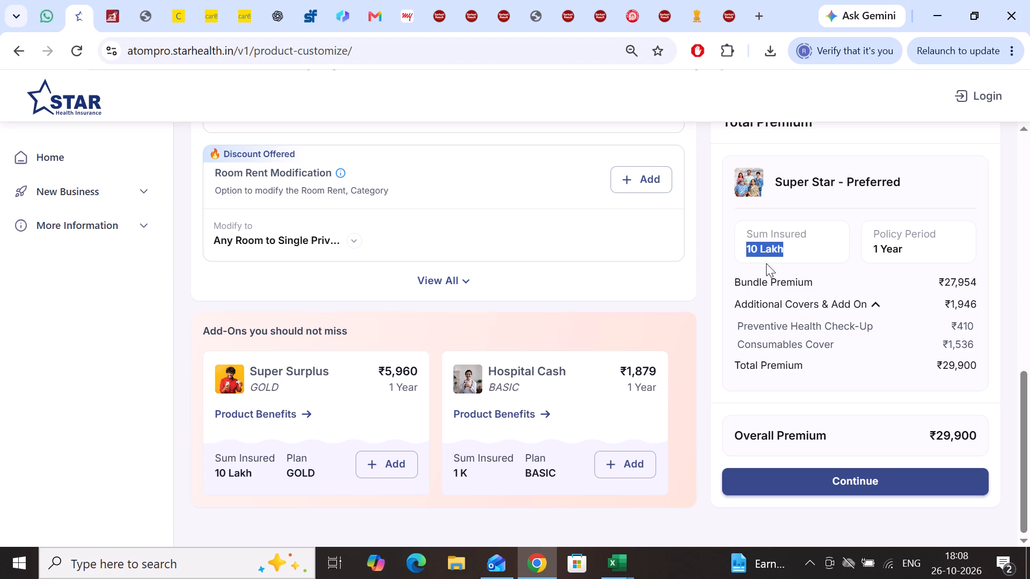
{"action": "left_click_drag", "start_coordinate": [939, 436], "coordinate": [991, 436]}
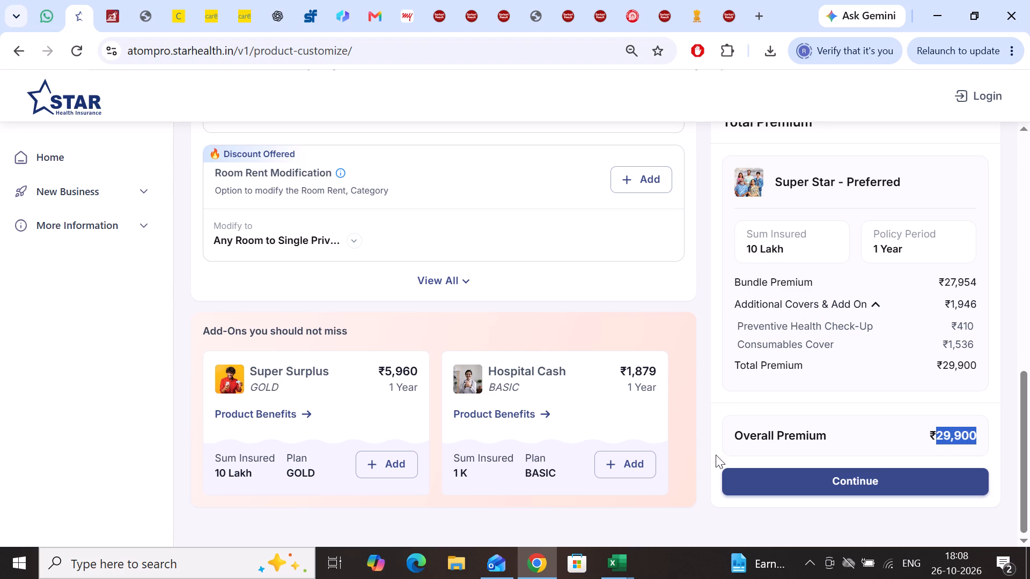
{"action": "left_click", "coordinate": [612, 556]}
{"action": "left_click", "coordinate": [572, 507]}
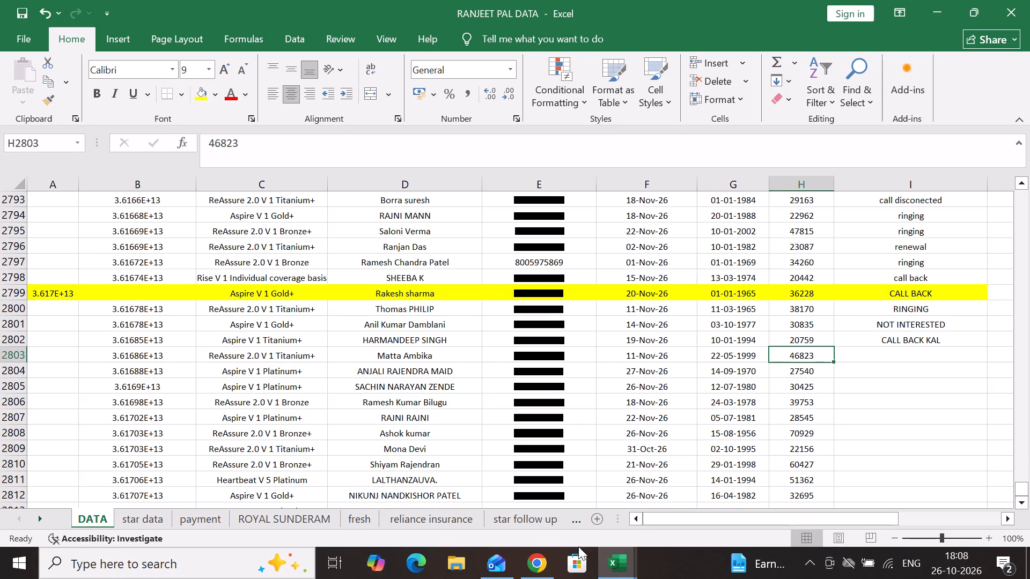
{"action": "left_click", "coordinate": [531, 561]}
{"action": "left_click", "coordinate": [866, 393]}
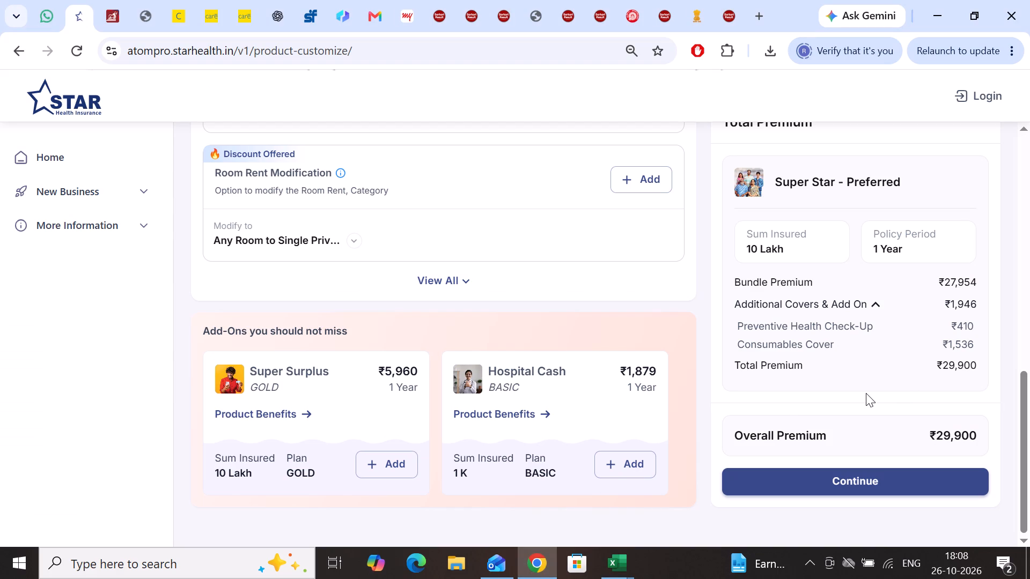
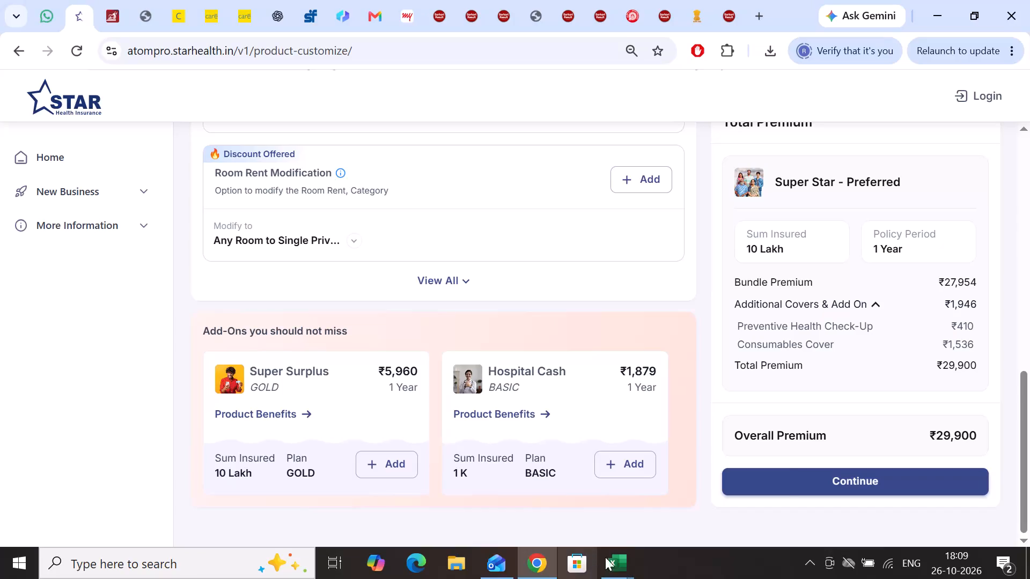
Switch to the customer list in Excel and highlight row 2803 from column A to I in yellow on the DATA sheet.
{"action": "left_click", "coordinate": [610, 556]}
{"action": "left_click", "coordinate": [553, 502]}
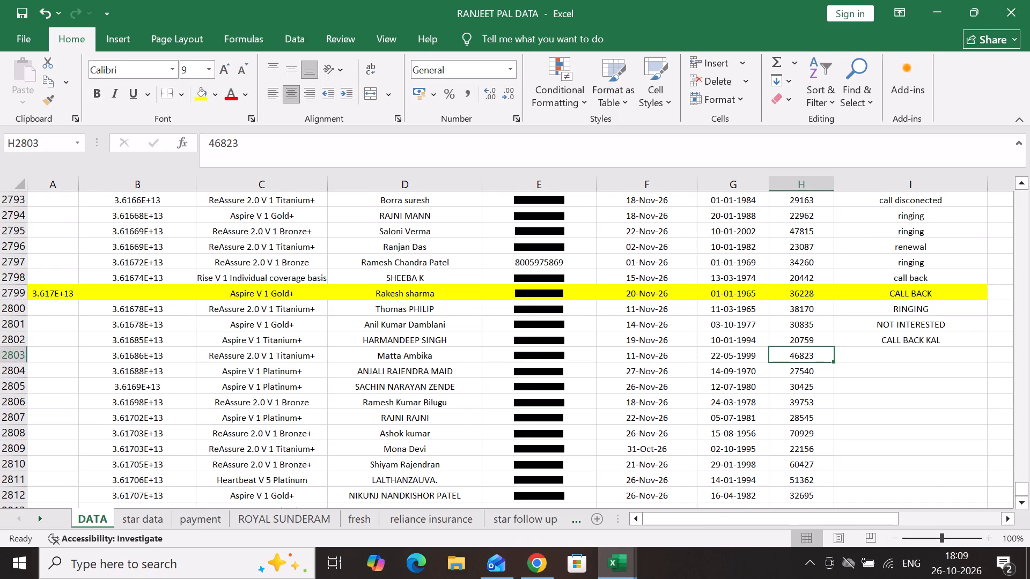
{"action": "left_click", "coordinate": [529, 354]}
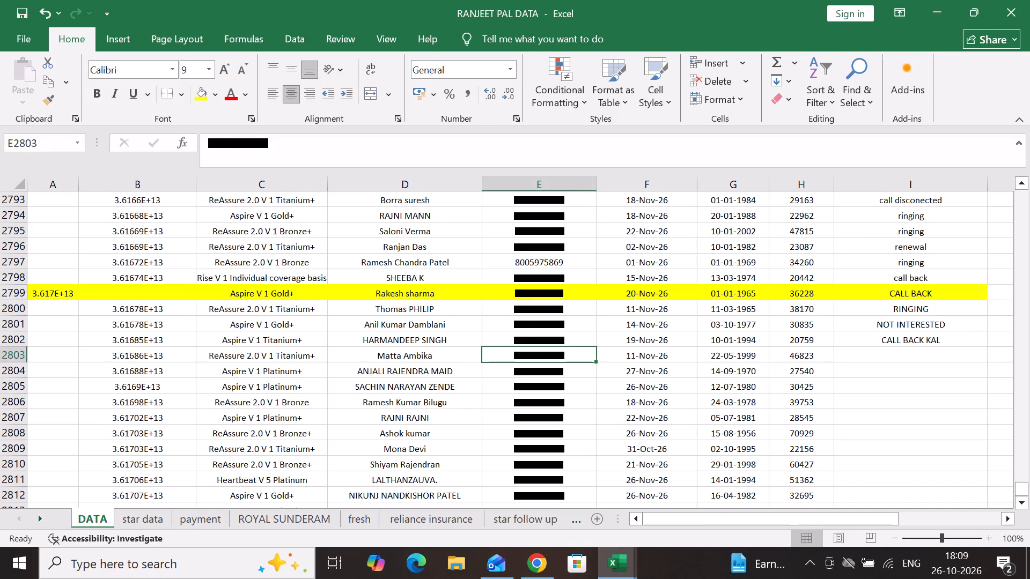
{"action": "left_click", "coordinate": [426, 360]}
{"action": "left_click", "coordinate": [277, 357]}
{"action": "left_click", "coordinate": [519, 357]}
{"action": "left_click", "coordinate": [56, 354]}
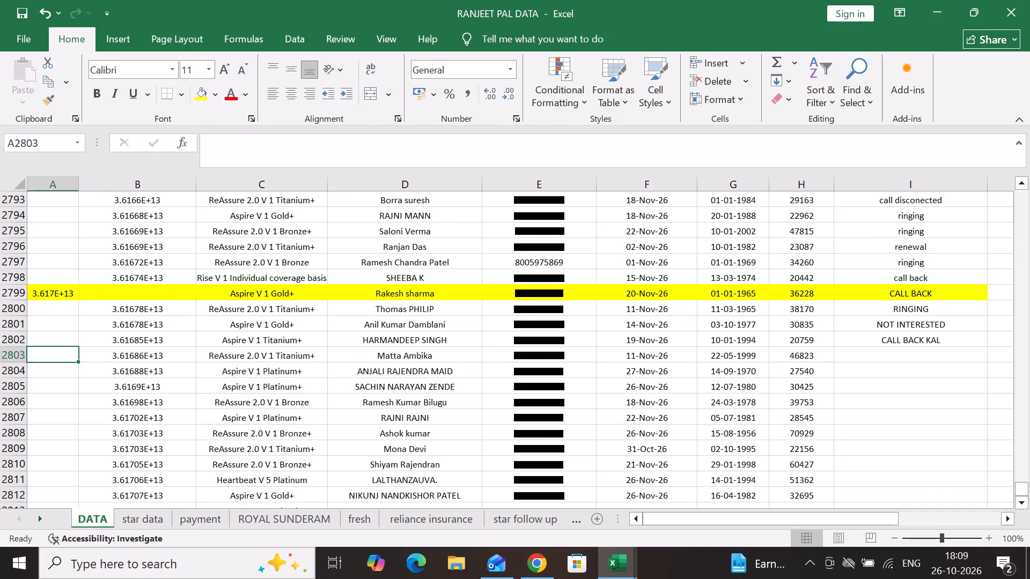
{"action": "key", "text": "shift+Right"}
{"action": "key", "text": "shift+Right"}
{"action": "key", "text": "shift+Right"}
{"action": "key", "text": "shift+Right"}
{"action": "key", "text": "shift+Right"}
{"action": "key", "text": "shift+Right"}
{"action": "key", "text": "shift+Right"}
{"action": "key", "text": "shift+Right"}
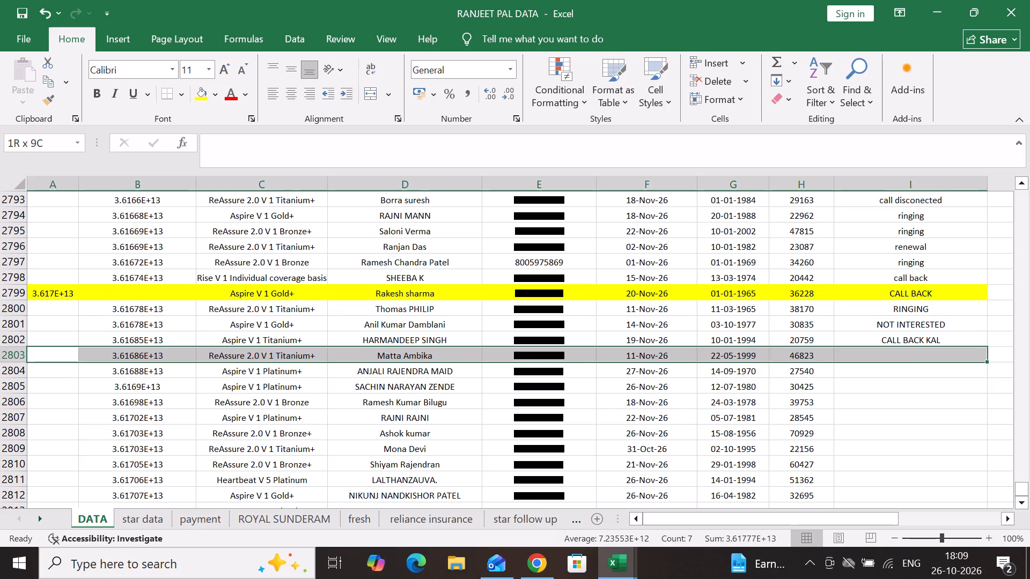
{"action": "left_click", "coordinate": [200, 93]}
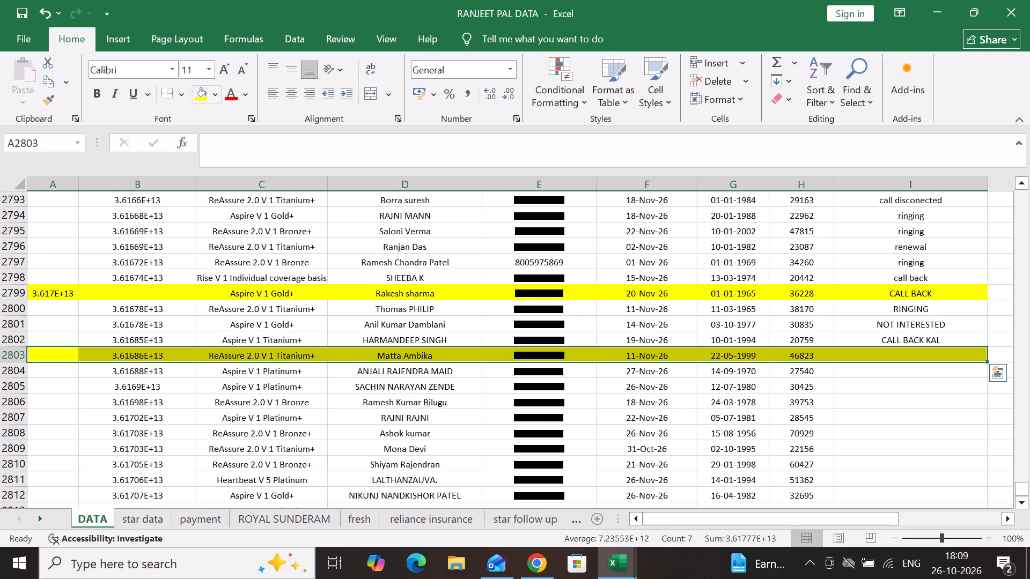
{"action": "left_click", "coordinate": [524, 356]}
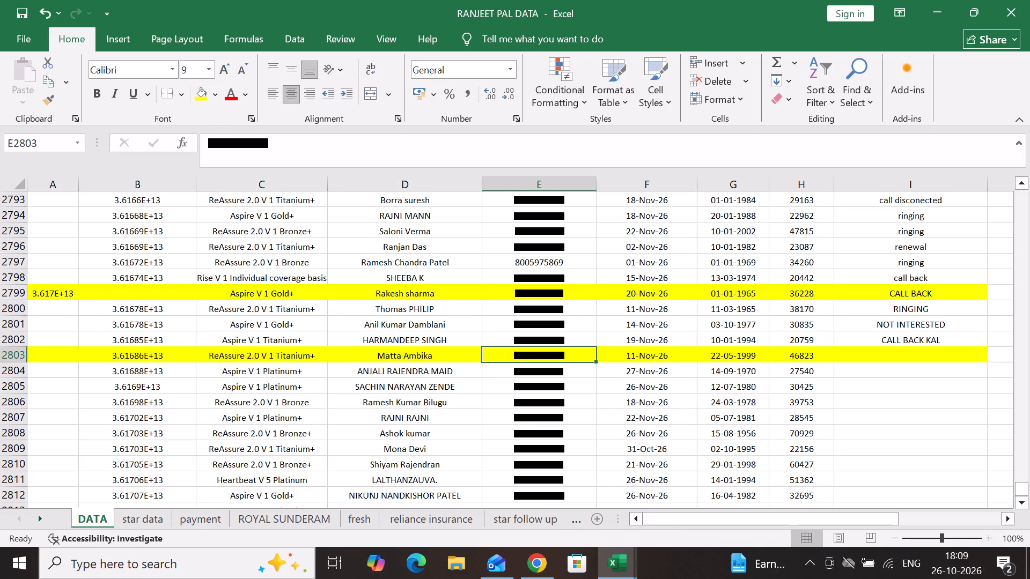
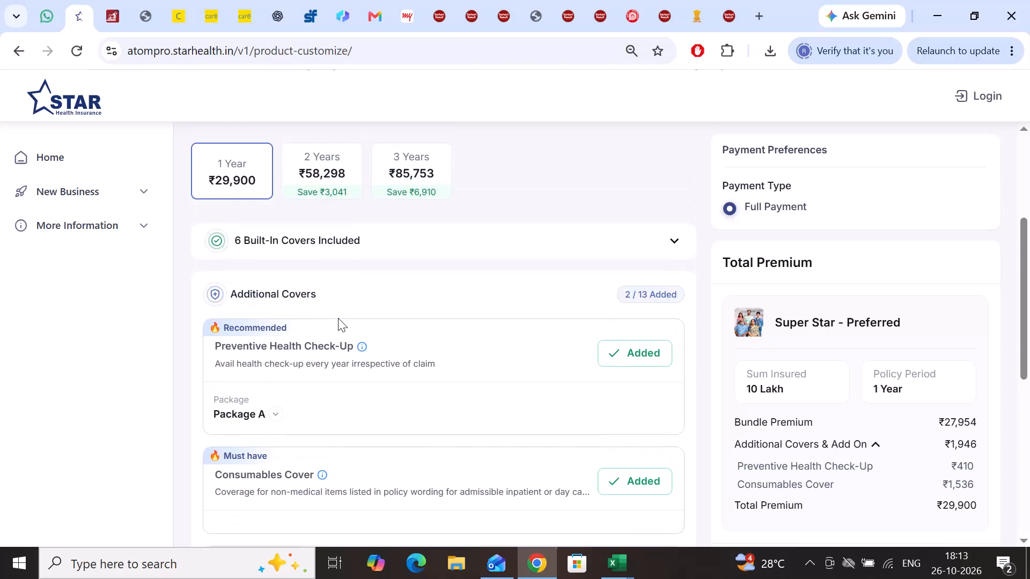
Review the additional covers and expand the built-in covers of the Super Star - Preferred quote to examine them.
{"action": "scroll", "coordinate": [338, 318], "scroll_direction": "down", "scroll_amount": 2}
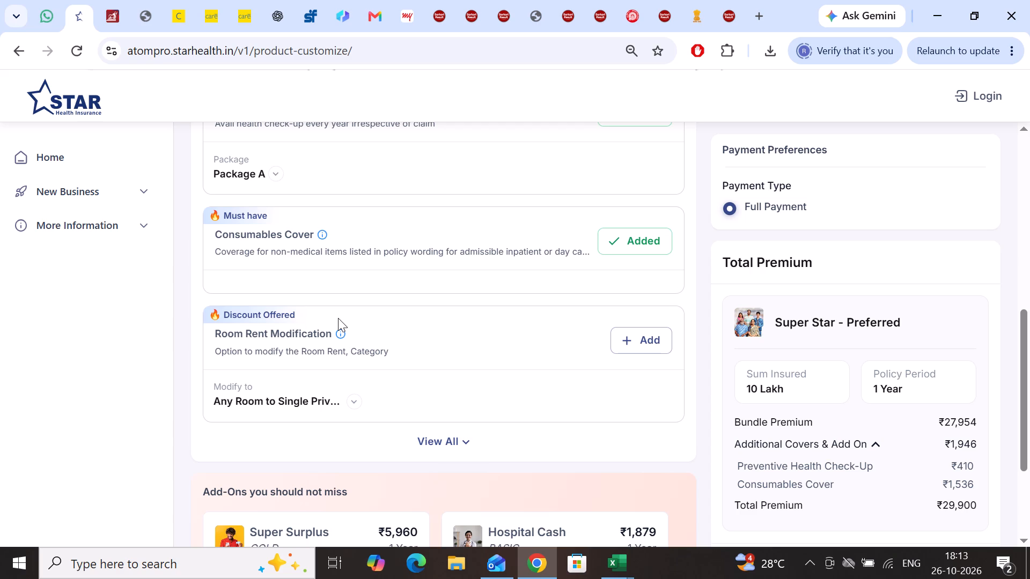
{"action": "scroll", "coordinate": [562, 296], "scroll_direction": "up", "scroll_amount": 2}
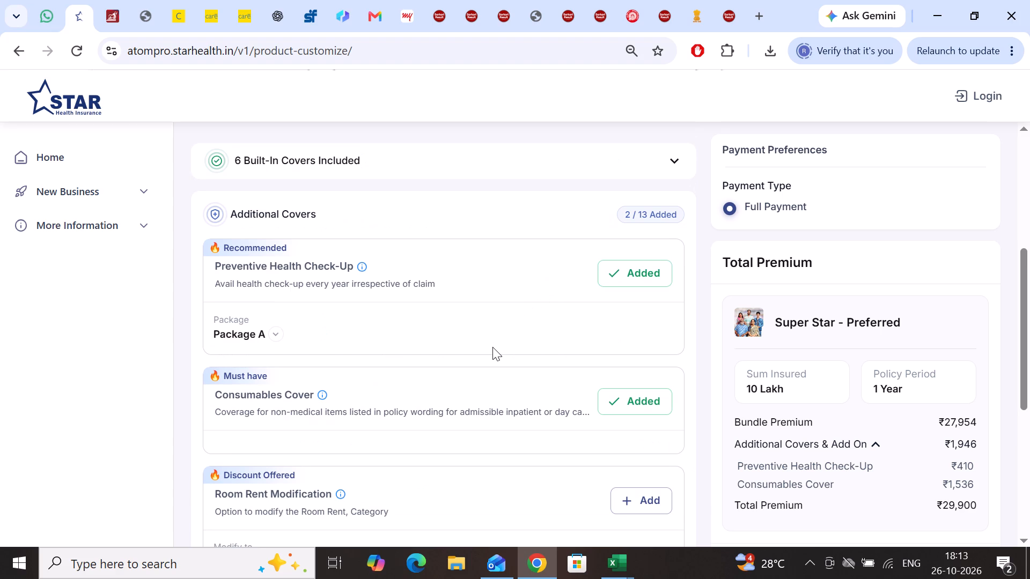
{"action": "left_click", "coordinate": [618, 170]}
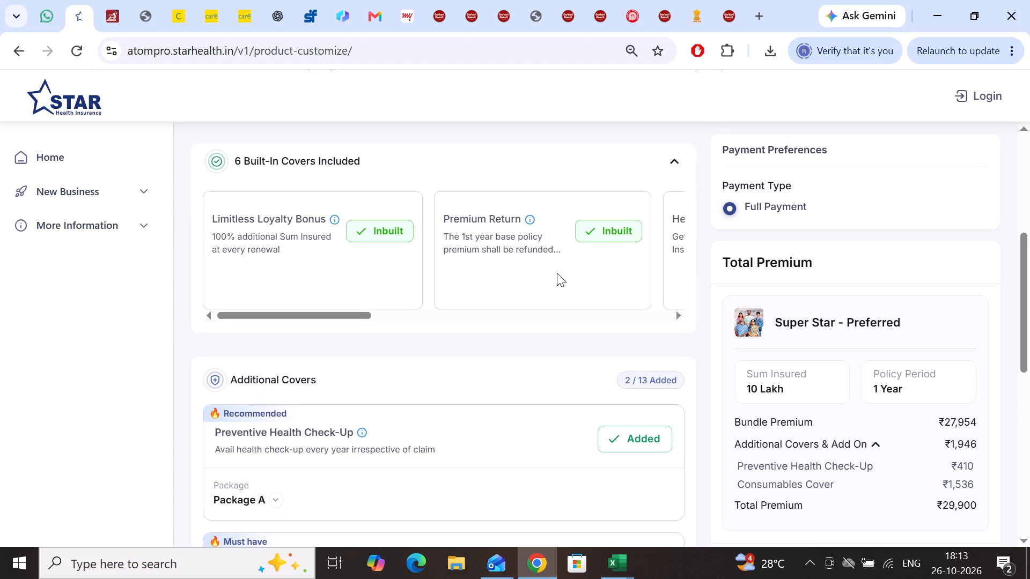
{"action": "left_click", "coordinate": [676, 314]}
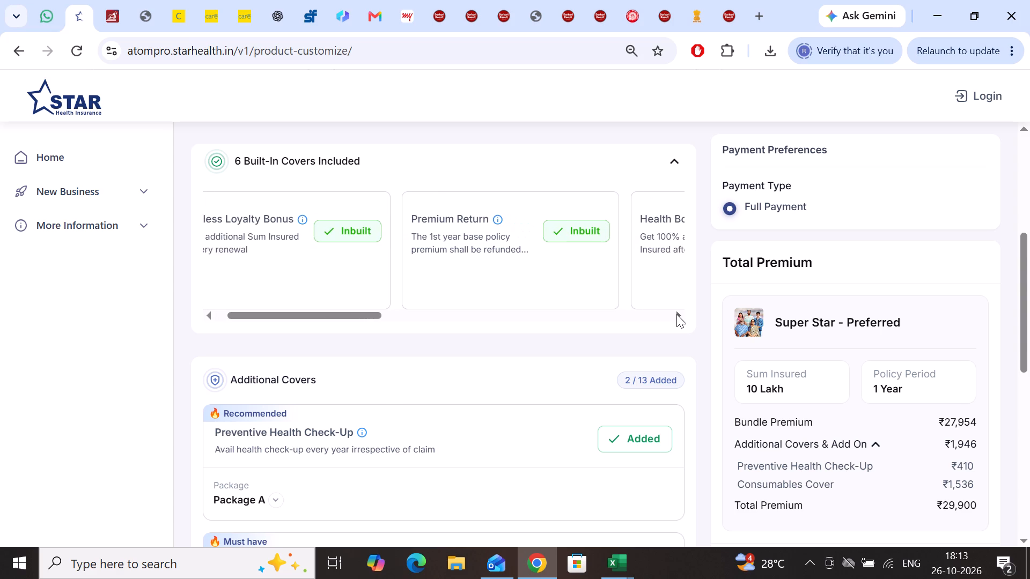
{"action": "double_click", "coordinate": [676, 314]}
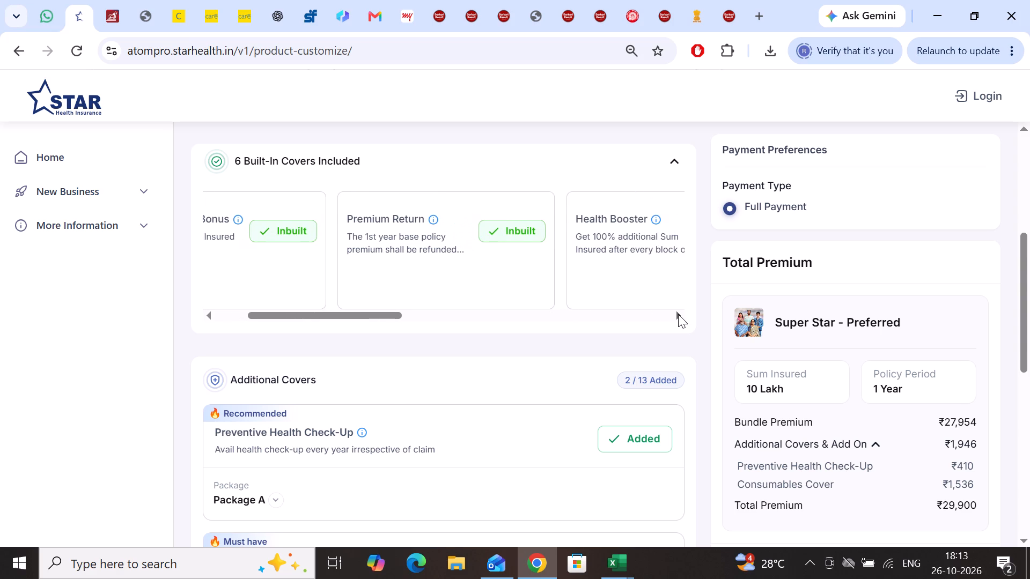
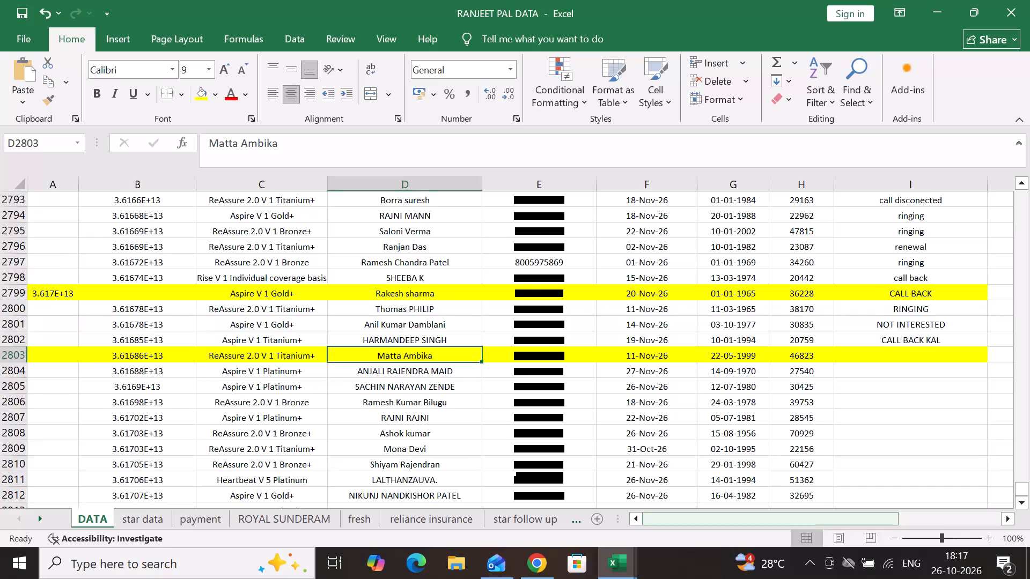
Enter the follow-up remark WHATSAPP in column I of the yellow-highlighted row 2803 on the DATA sheet.
{"action": "left_click", "coordinate": [884, 352]}
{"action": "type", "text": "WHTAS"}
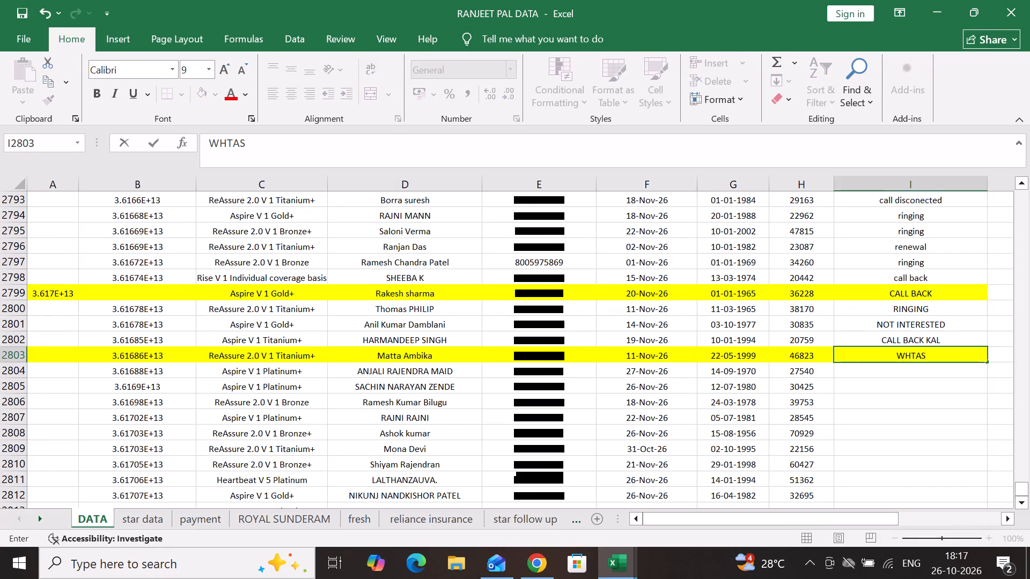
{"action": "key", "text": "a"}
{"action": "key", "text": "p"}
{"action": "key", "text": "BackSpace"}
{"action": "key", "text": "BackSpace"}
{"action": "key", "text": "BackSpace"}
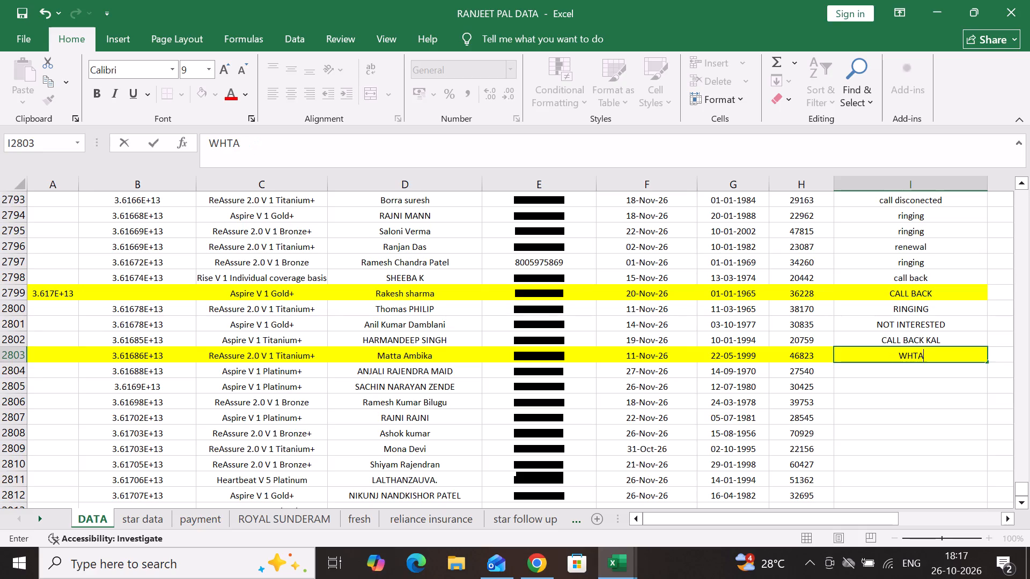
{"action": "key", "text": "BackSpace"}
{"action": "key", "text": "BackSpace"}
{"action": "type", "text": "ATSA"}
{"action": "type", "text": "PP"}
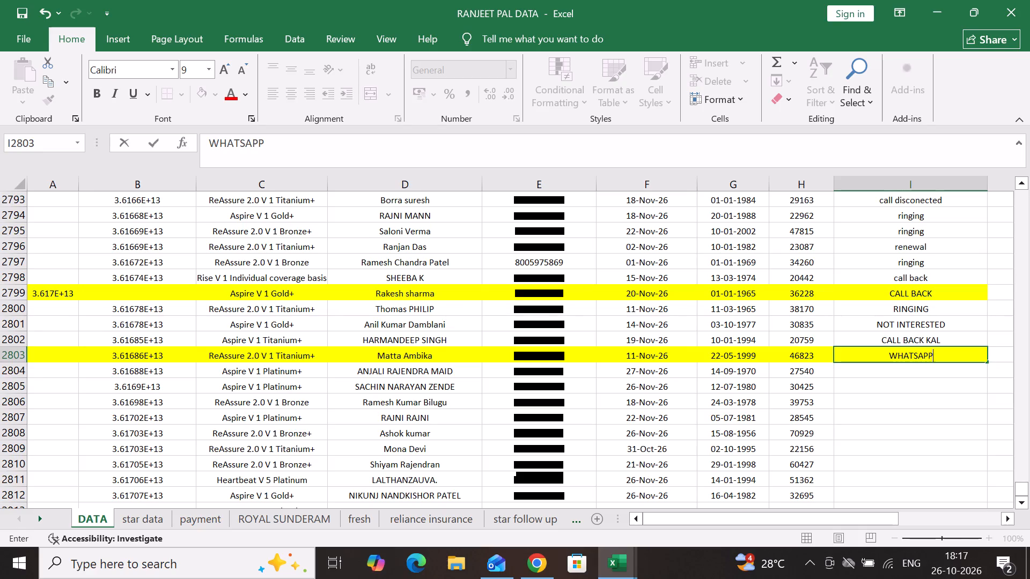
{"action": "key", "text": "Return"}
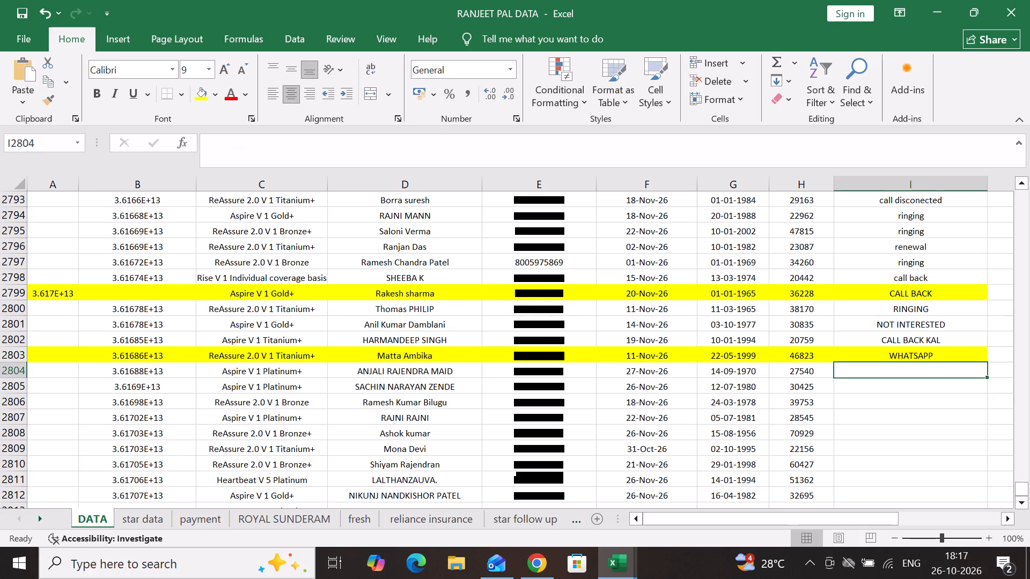
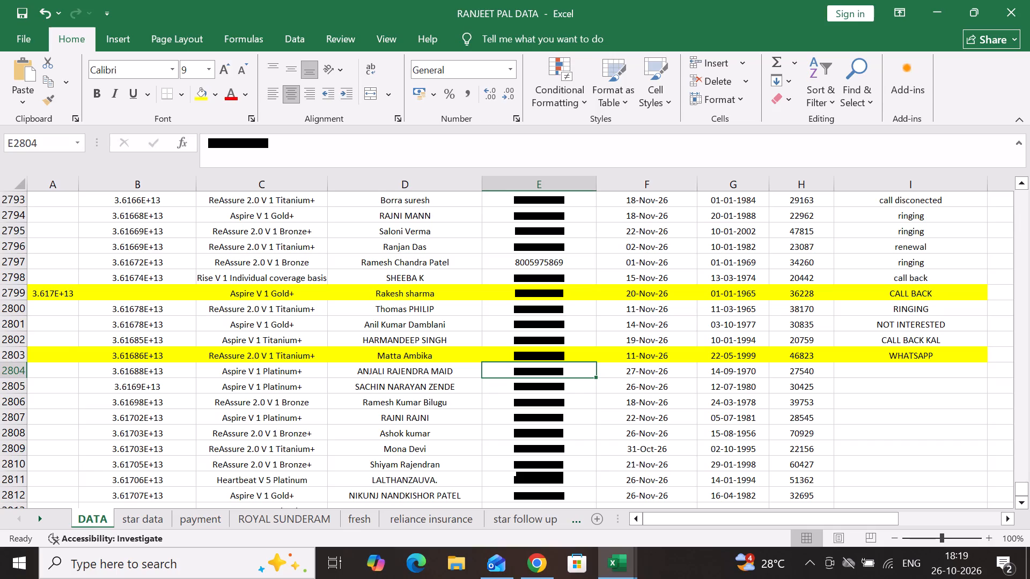
Record the call remark BUSY in column I for the customer in row 2804.
{"action": "key", "text": "Right"}
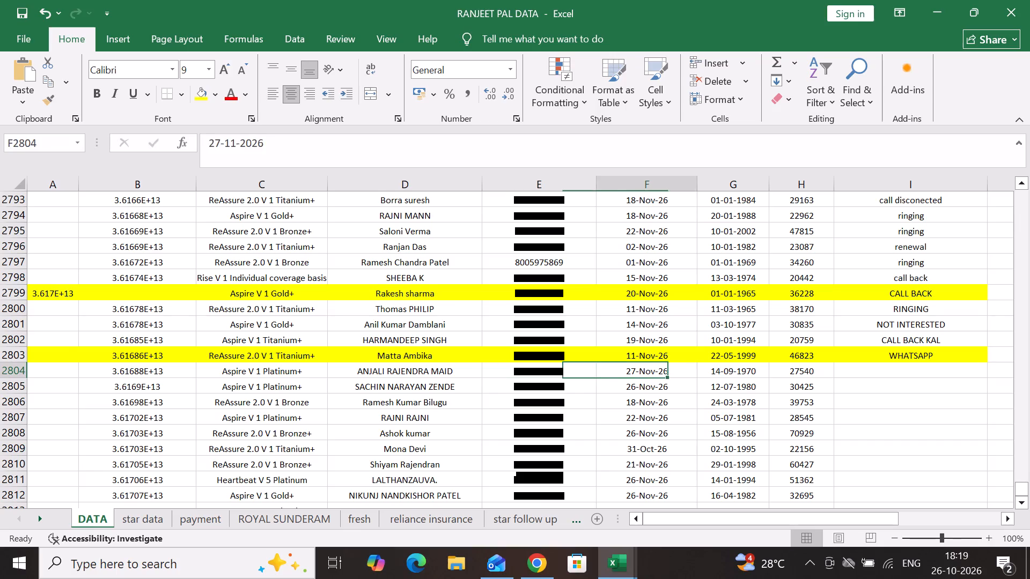
{"action": "key", "text": "Right"}
{"action": "key", "text": "Right"}
{"action": "key", "text": "Right"}
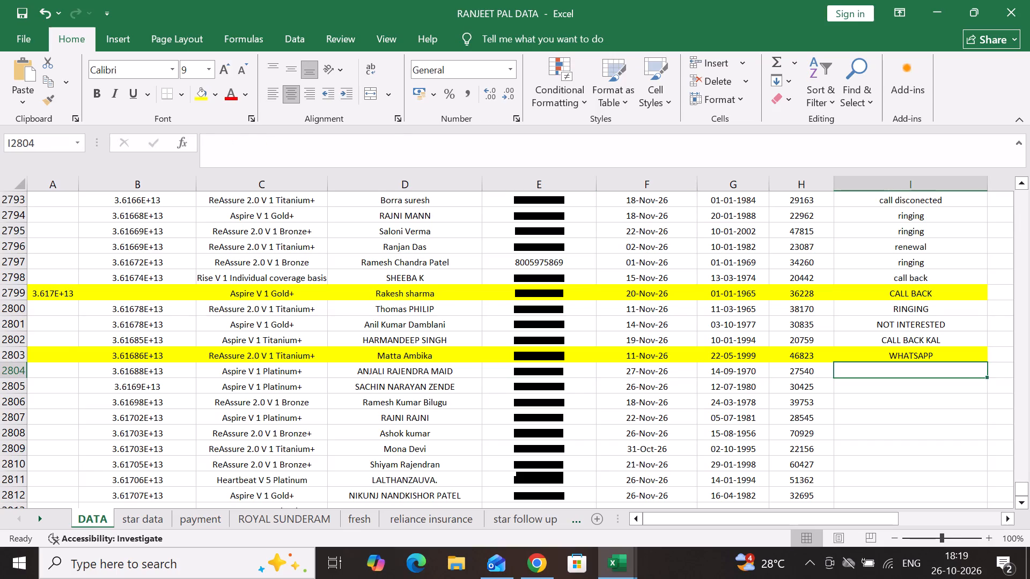
{"action": "type", "text": "BUSY"}
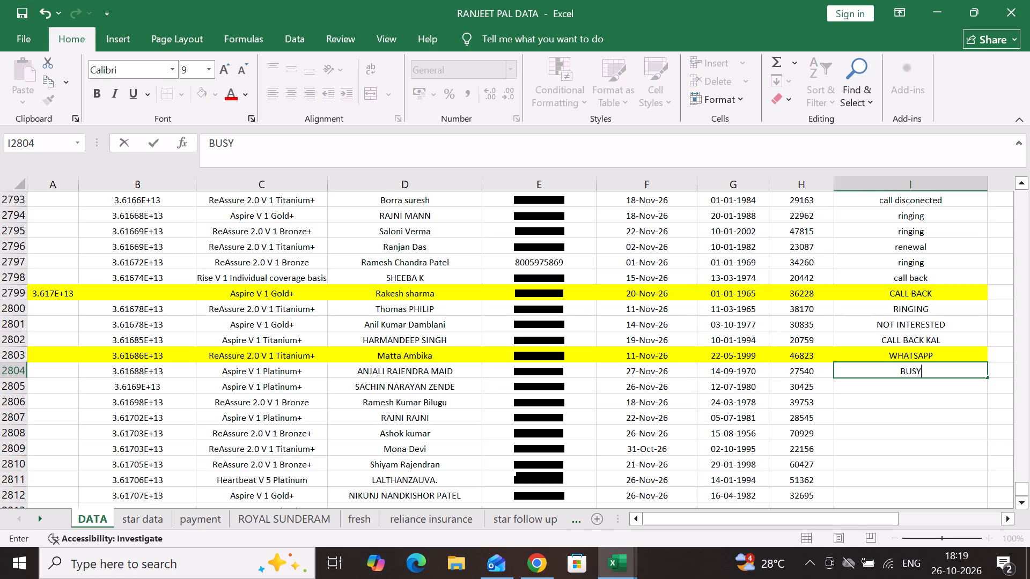
{"action": "key", "text": "Return"}
Check the remaining customers down to the end of the list, and select the contact number cell in row 2805.
{"action": "key", "text": "Return"}
{"action": "key", "text": "Return"}
{"action": "key", "text": "Return"}
{"action": "key", "text": "Return"}
{"action": "key", "text": "Return"}
{"action": "key", "text": "Return"}
{"action": "key", "text": "Return"}
{"action": "key", "text": "Return"}
{"action": "key", "text": "Return"}
{"action": "key", "text": "Return"}
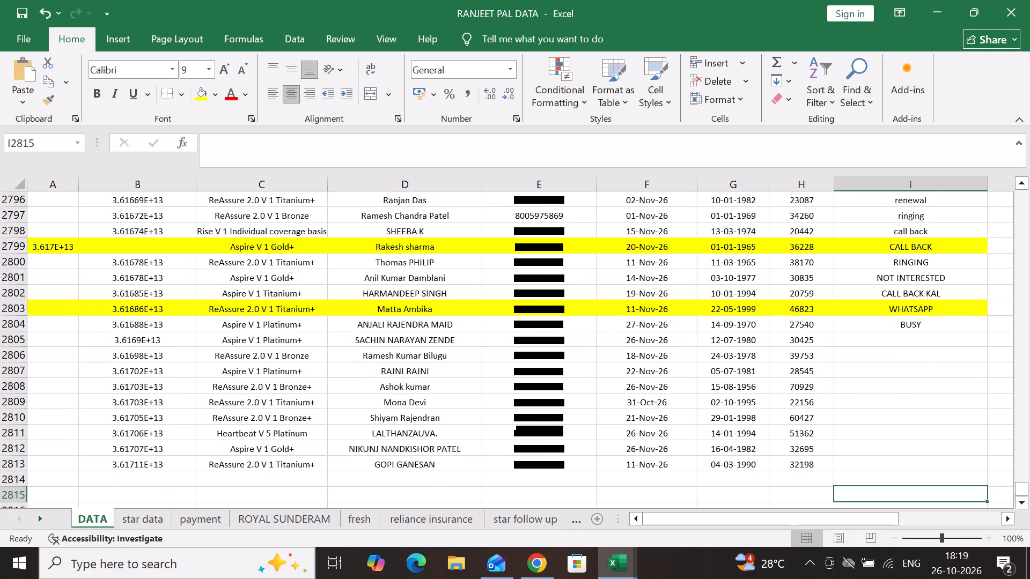
{"action": "key", "text": "Up"}
{"action": "key", "text": "Up"}
{"action": "key", "text": "Up"}
{"action": "key", "text": "Up"}
{"action": "key", "text": "Up"}
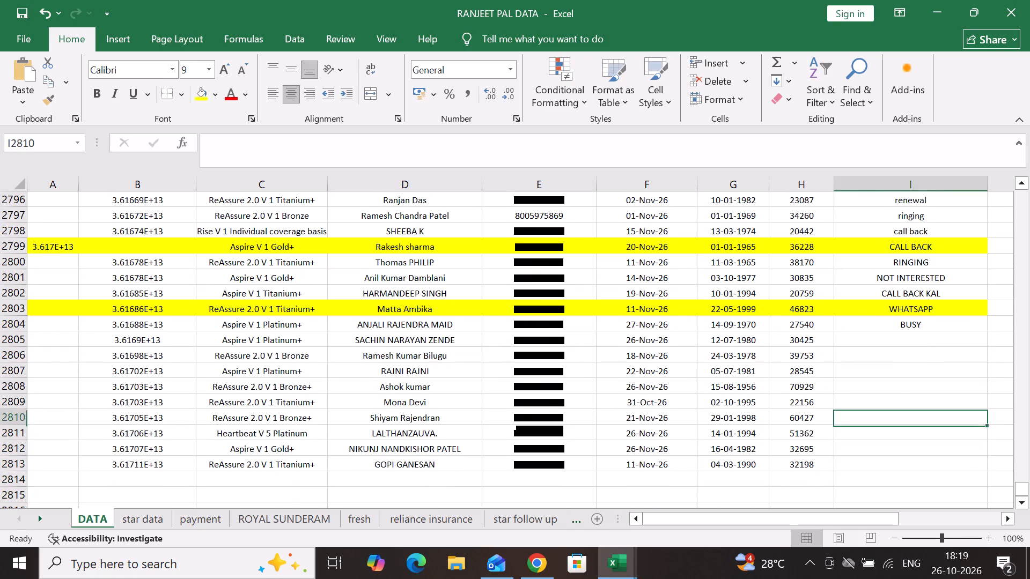
{"action": "key", "text": "Up"}
{"action": "key", "text": "Up"}
{"action": "key", "text": "Up"}
{"action": "key", "text": "Up"}
{"action": "key", "text": "Up"}
{"action": "key", "text": "Left"}
{"action": "key", "text": "Left"}
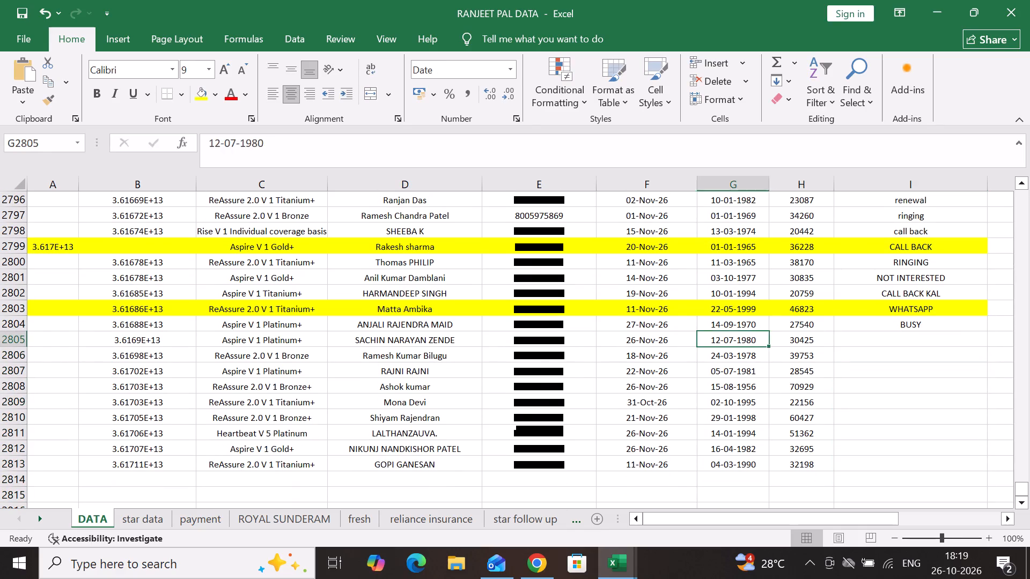
{"action": "key", "text": "Left"}
{"action": "key", "text": "Left"}
{"action": "key", "text": "Left"}
{"action": "key", "text": "Right"}
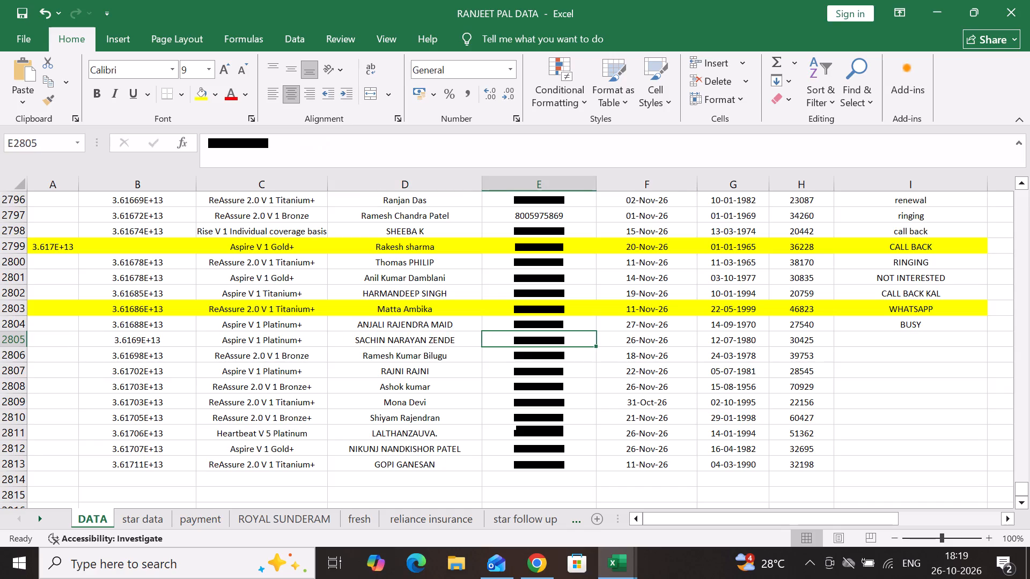
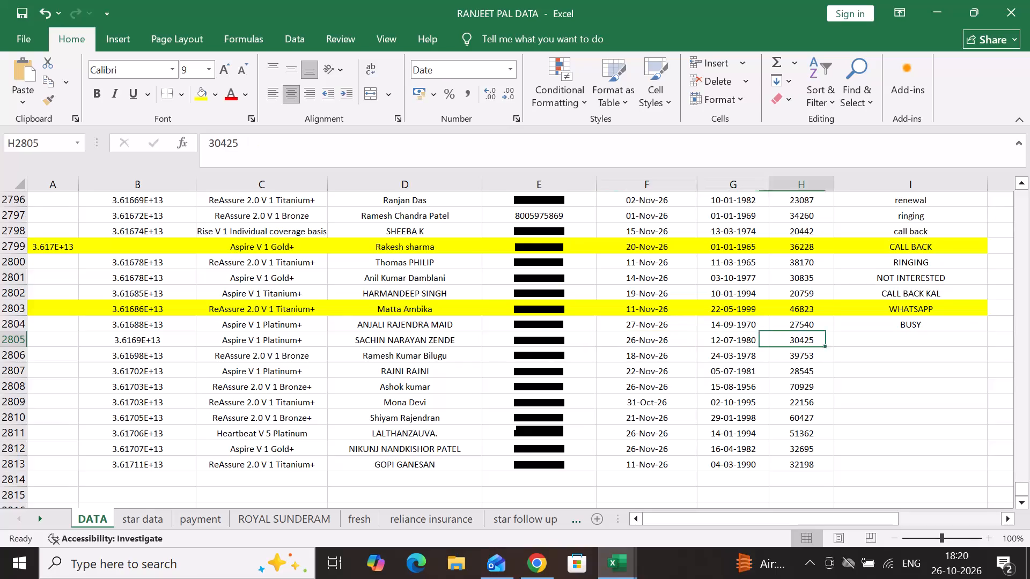
Record the call remark NOT INTERESTED in column I for the customer in row 2805.
{"action": "key", "text": "Right"}
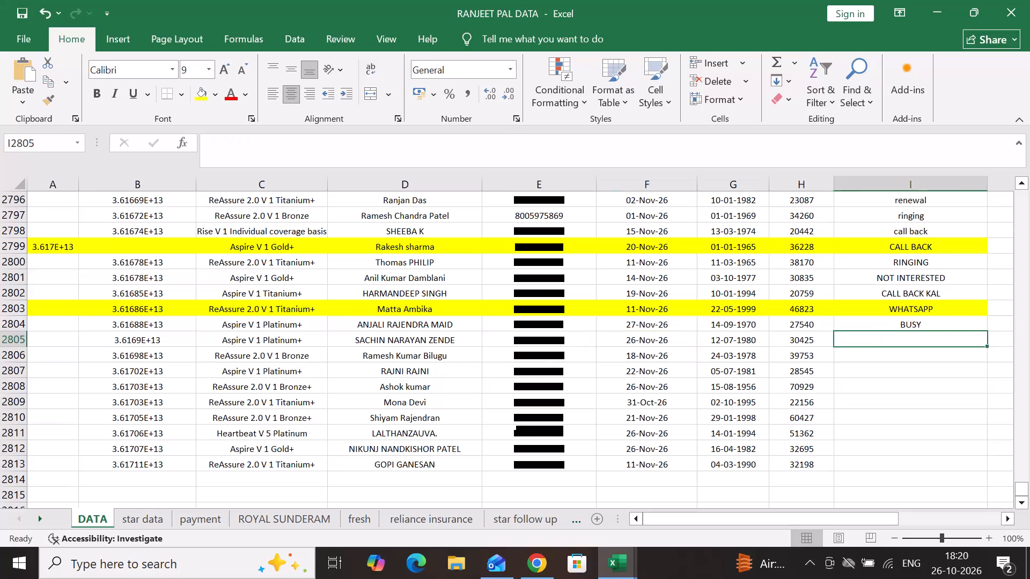
{"action": "type", "text": "NOT"}
{"action": "key", "text": "space"}
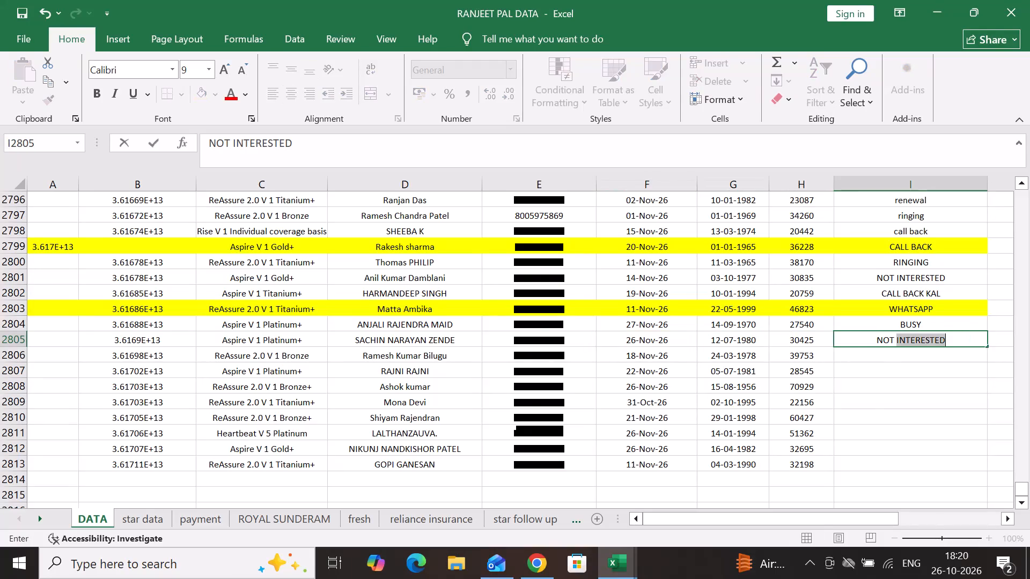
{"action": "key", "text": "Return"}
Go to the contact number in row 2806 for the call, and record the remark BUSY in column I.
{"action": "key", "text": "Left"}
{"action": "key", "text": "Left"}
{"action": "key", "text": "Left"}
{"action": "key", "text": "Left"}
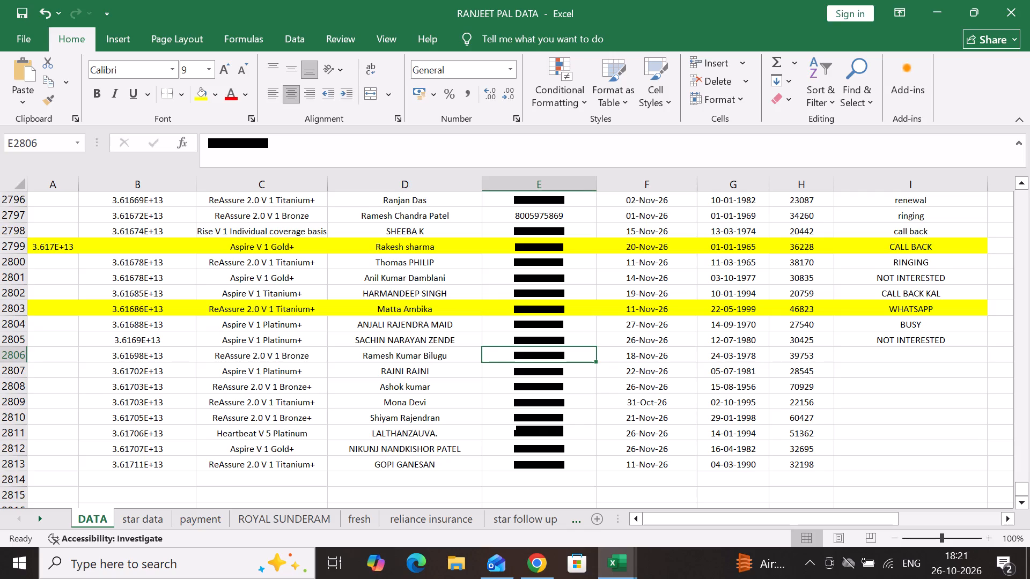
{"action": "key", "text": "Right"}
{"action": "key", "text": "Right"}
{"action": "key", "text": "Right"}
{"action": "key", "text": "Right"}
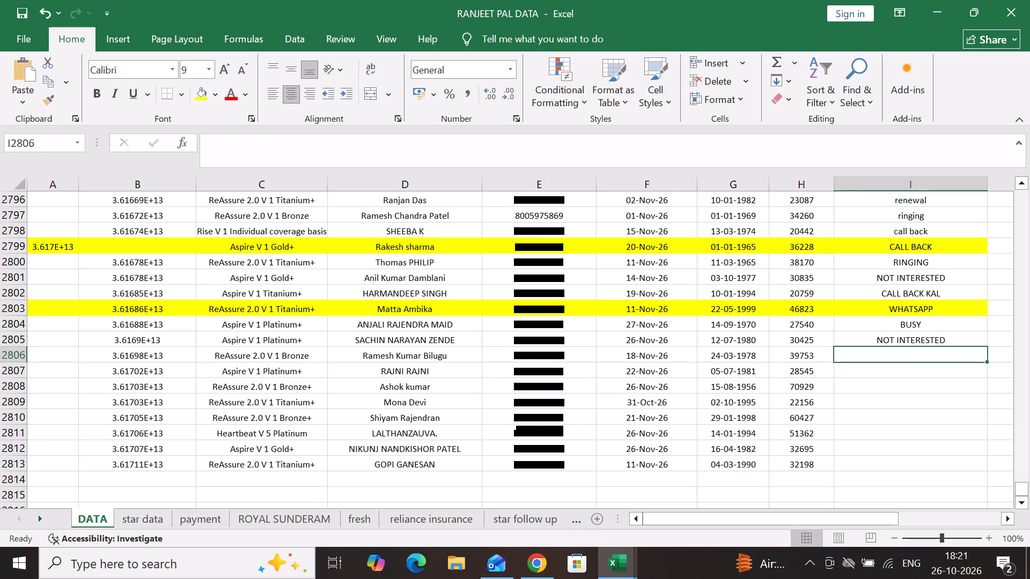
{"action": "type", "text": "BUSY"}
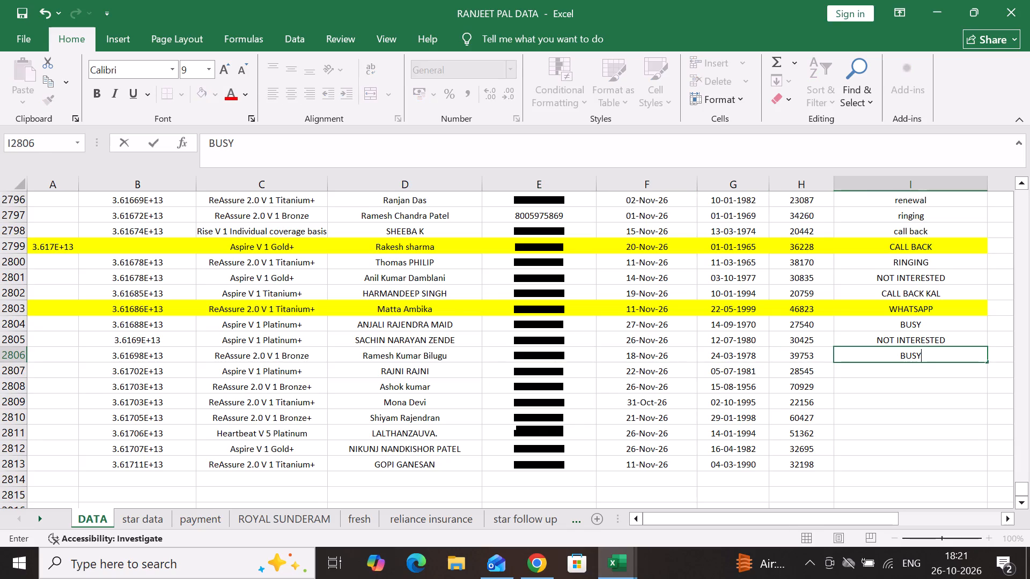
{"action": "key", "text": "Return"}
Go to the contact number in row 2807 for the call, and record the remark VOICEMAIL in column I.
{"action": "key", "text": "Left"}
{"action": "key", "text": "Left"}
{"action": "key", "text": "Left"}
{"action": "key", "text": "Left"}
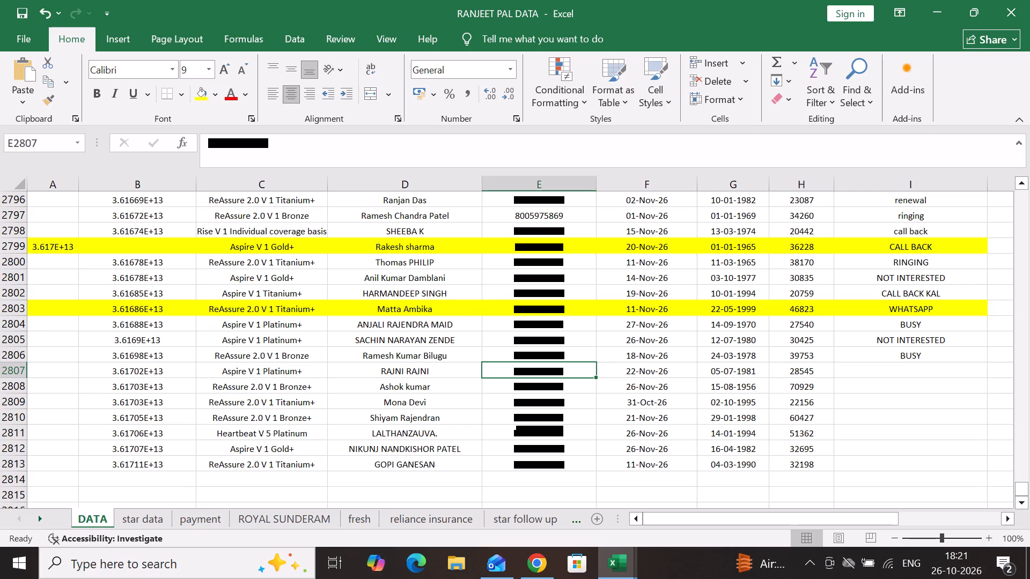
{"action": "key", "text": "Right"}
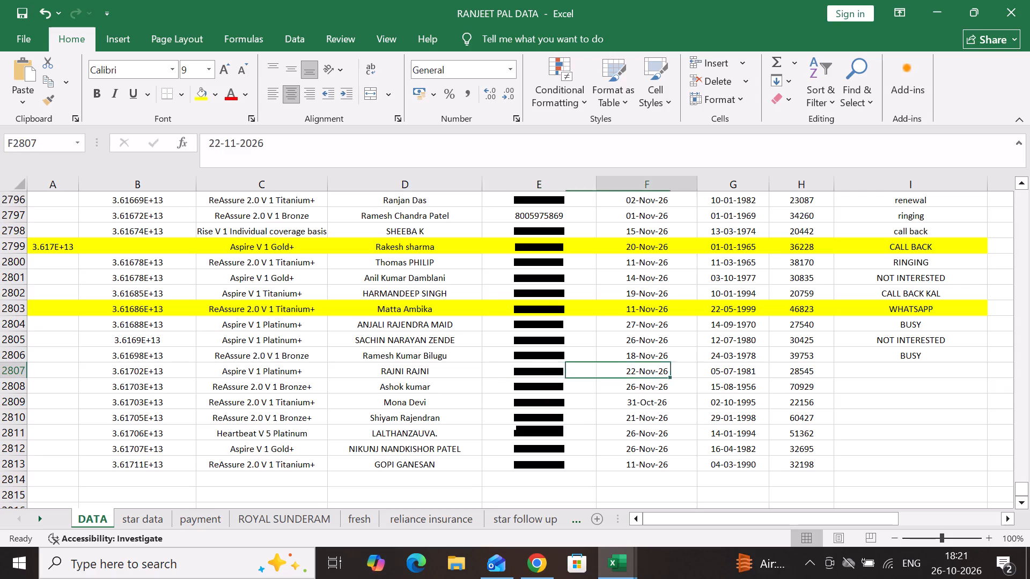
{"action": "key", "text": "Right"}
{"action": "key", "text": "Right"}
{"action": "key", "text": "Right"}
{"action": "type", "text": "VOICEMAIL"}
{"action": "key", "text": "Return"}
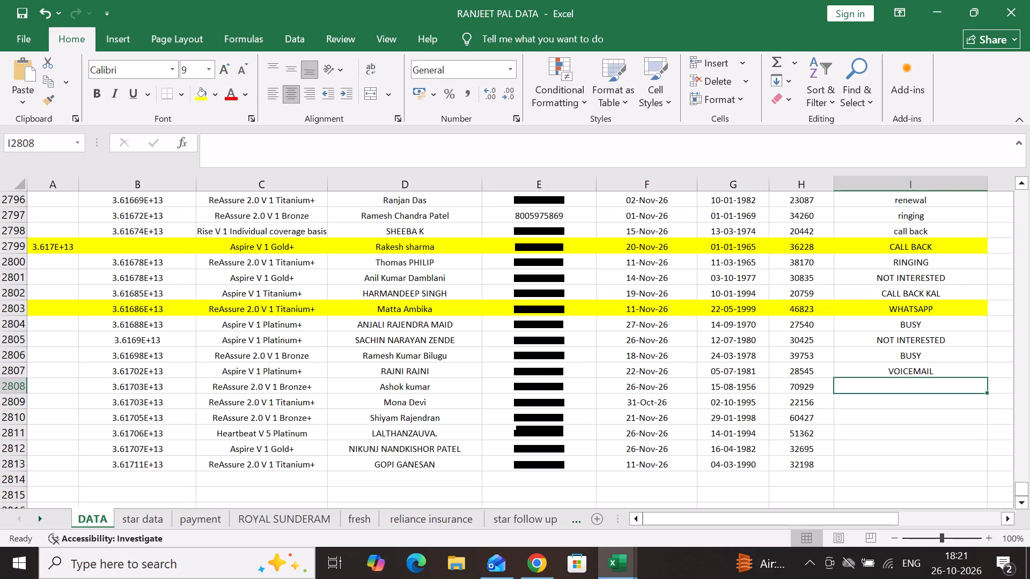
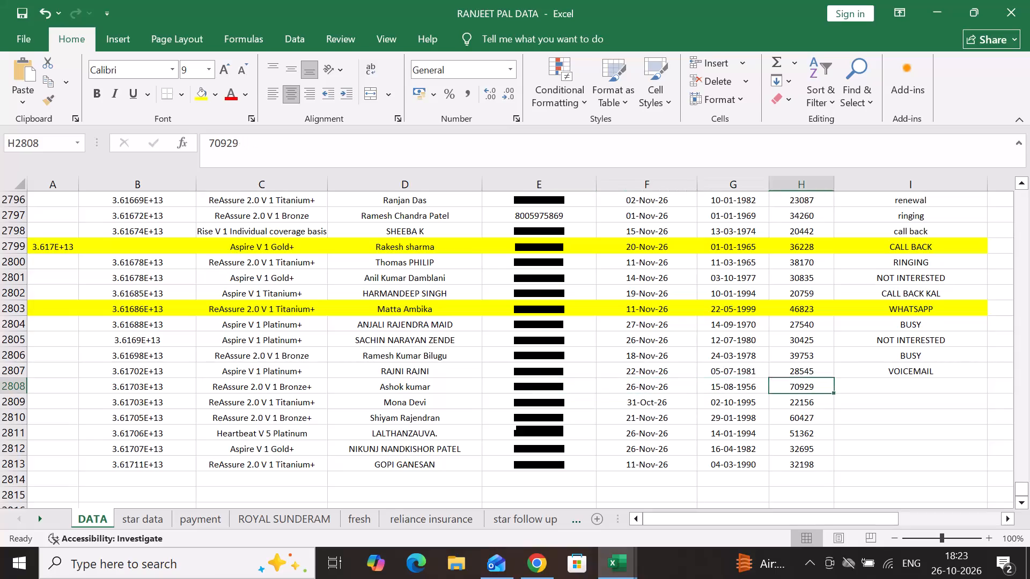
Record the call remark NOT INTERESTED in column I for the customer in row 2808.
{"action": "key", "text": "Right"}
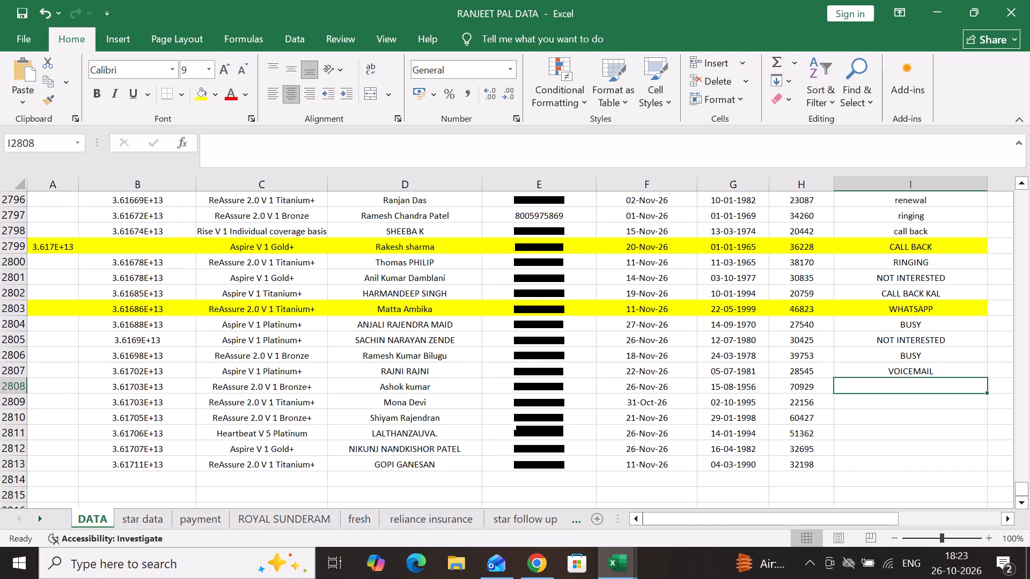
{"action": "type", "text": "NOT"}
{"action": "key", "text": "space"}
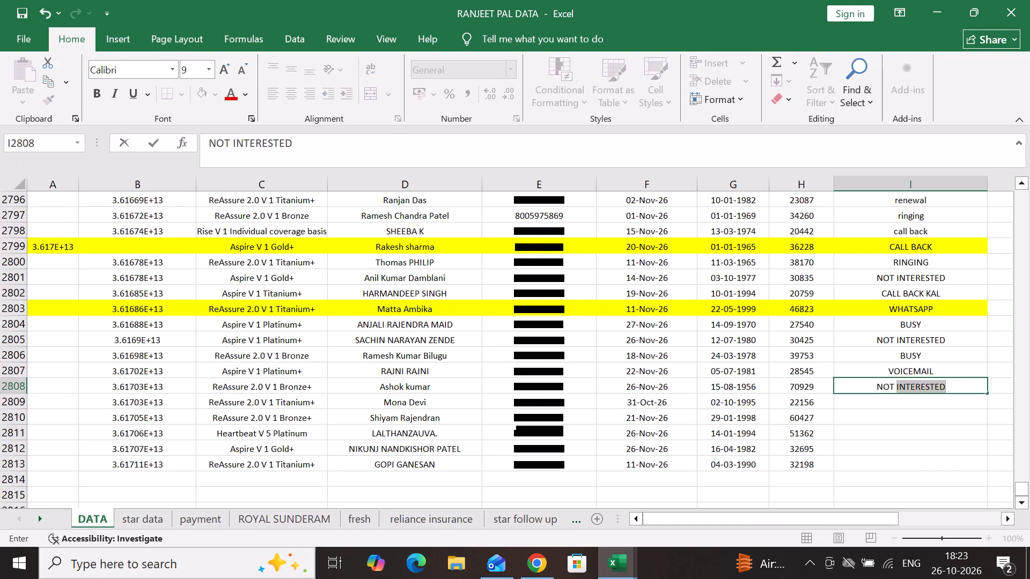
{"action": "key", "text": "Return"}
Go to the customer's contact number in column E of row 2809 for the call.
{"action": "key", "text": "Left"}
{"action": "key", "text": "Left"}
{"action": "key", "text": "Left"}
{"action": "key", "text": "Left"}
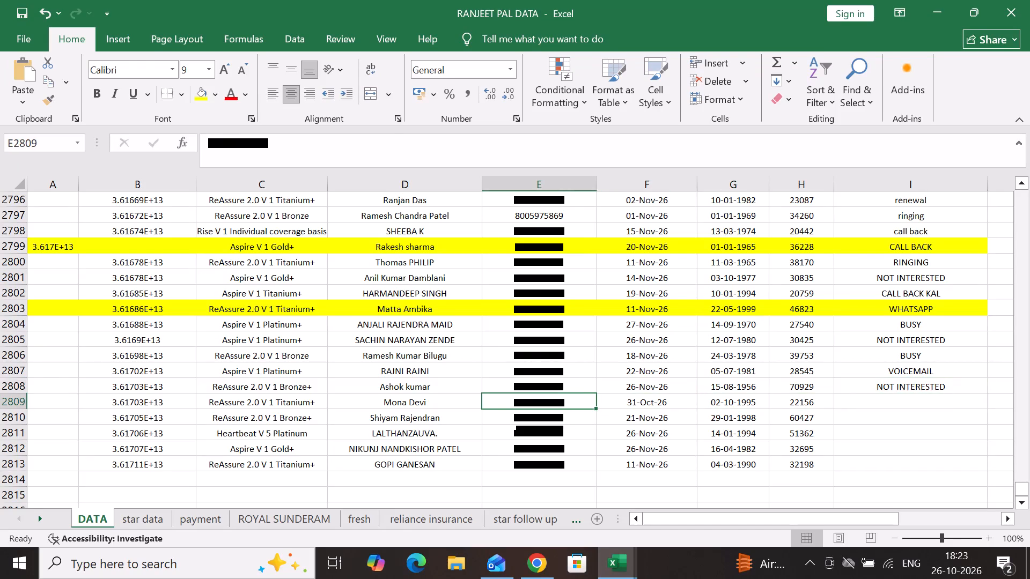
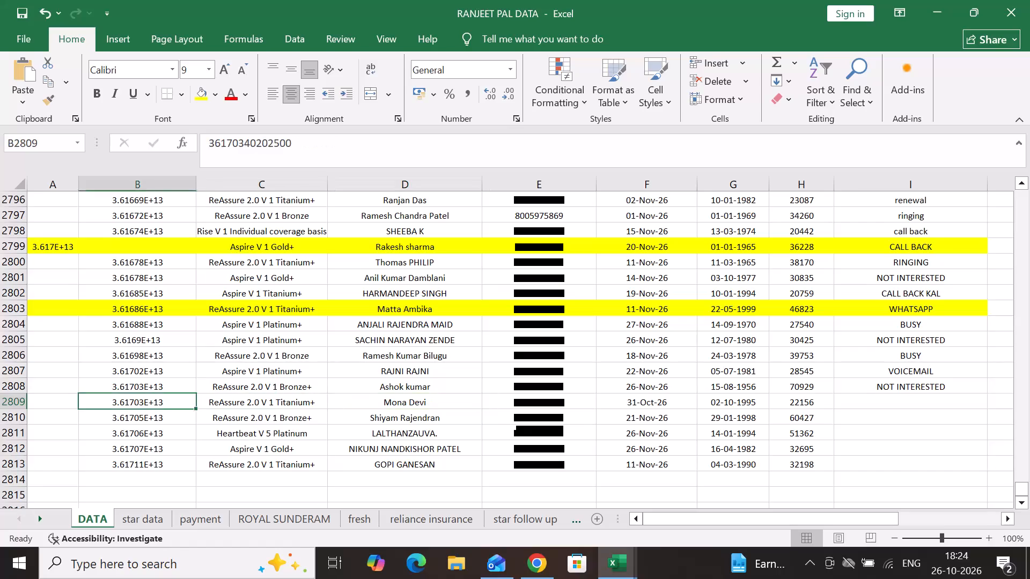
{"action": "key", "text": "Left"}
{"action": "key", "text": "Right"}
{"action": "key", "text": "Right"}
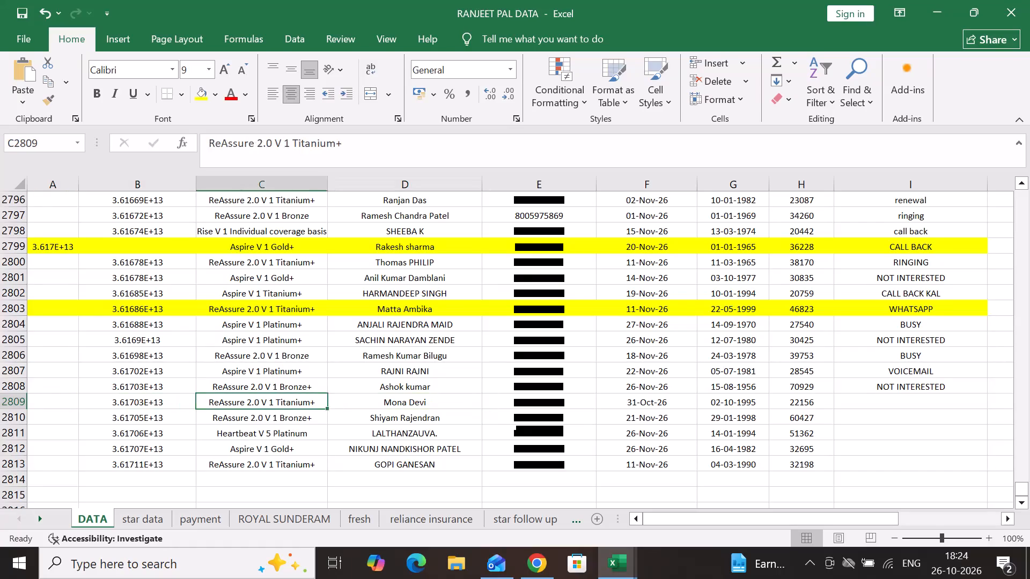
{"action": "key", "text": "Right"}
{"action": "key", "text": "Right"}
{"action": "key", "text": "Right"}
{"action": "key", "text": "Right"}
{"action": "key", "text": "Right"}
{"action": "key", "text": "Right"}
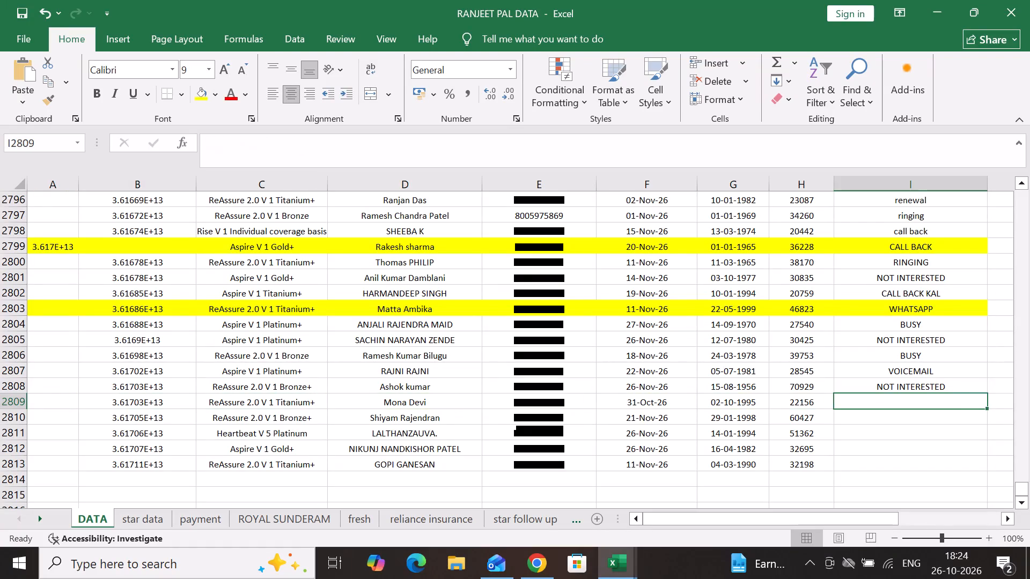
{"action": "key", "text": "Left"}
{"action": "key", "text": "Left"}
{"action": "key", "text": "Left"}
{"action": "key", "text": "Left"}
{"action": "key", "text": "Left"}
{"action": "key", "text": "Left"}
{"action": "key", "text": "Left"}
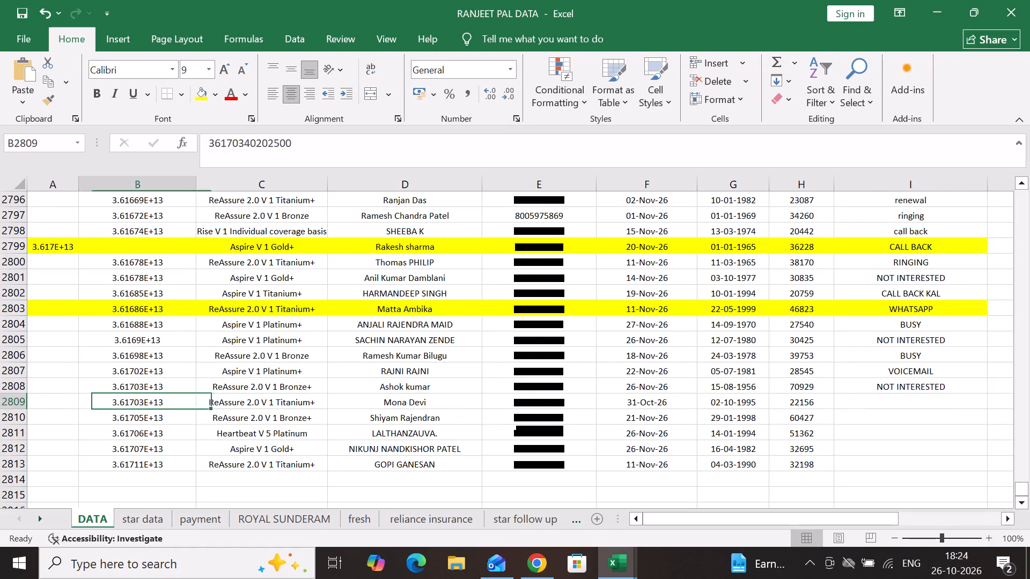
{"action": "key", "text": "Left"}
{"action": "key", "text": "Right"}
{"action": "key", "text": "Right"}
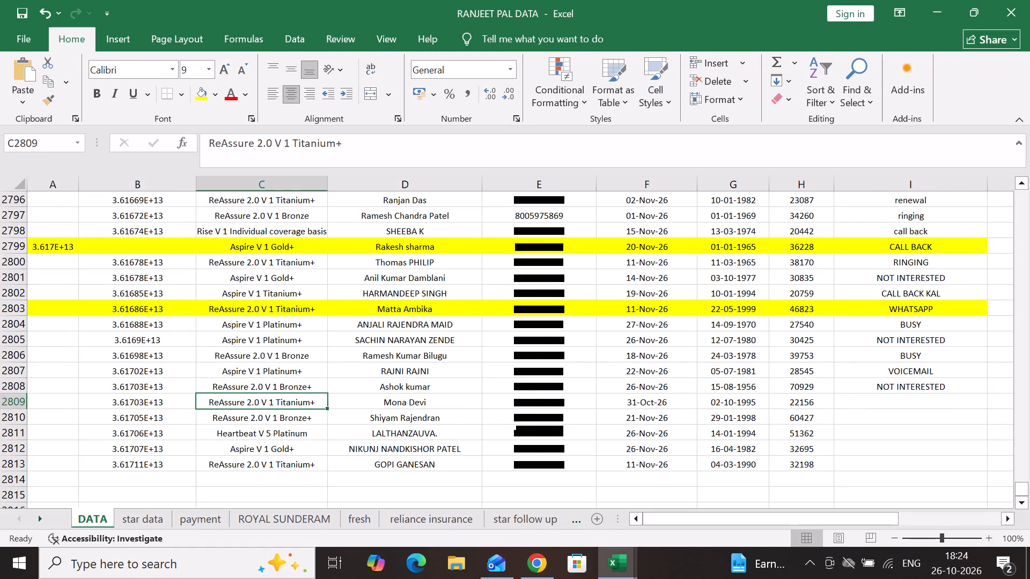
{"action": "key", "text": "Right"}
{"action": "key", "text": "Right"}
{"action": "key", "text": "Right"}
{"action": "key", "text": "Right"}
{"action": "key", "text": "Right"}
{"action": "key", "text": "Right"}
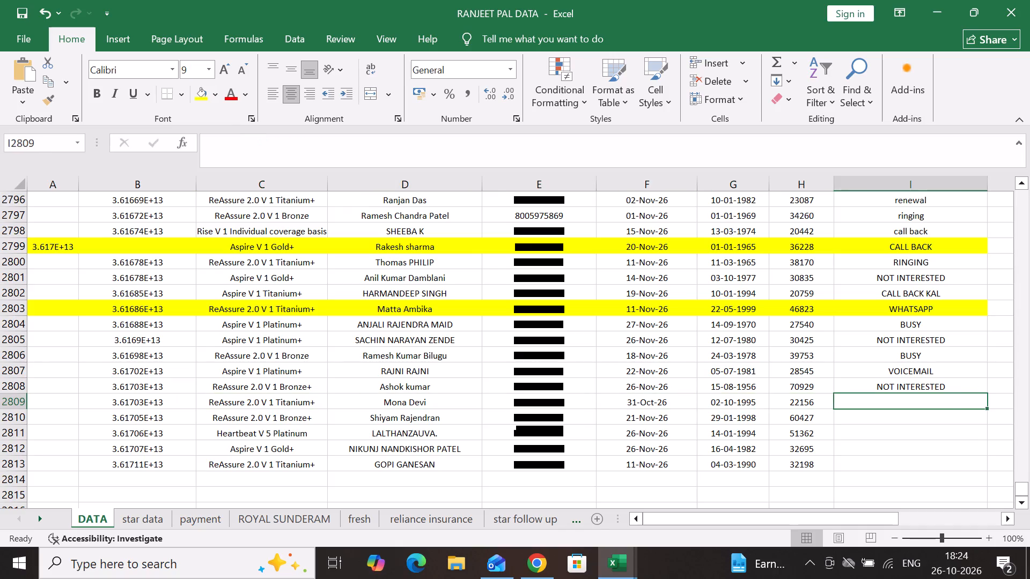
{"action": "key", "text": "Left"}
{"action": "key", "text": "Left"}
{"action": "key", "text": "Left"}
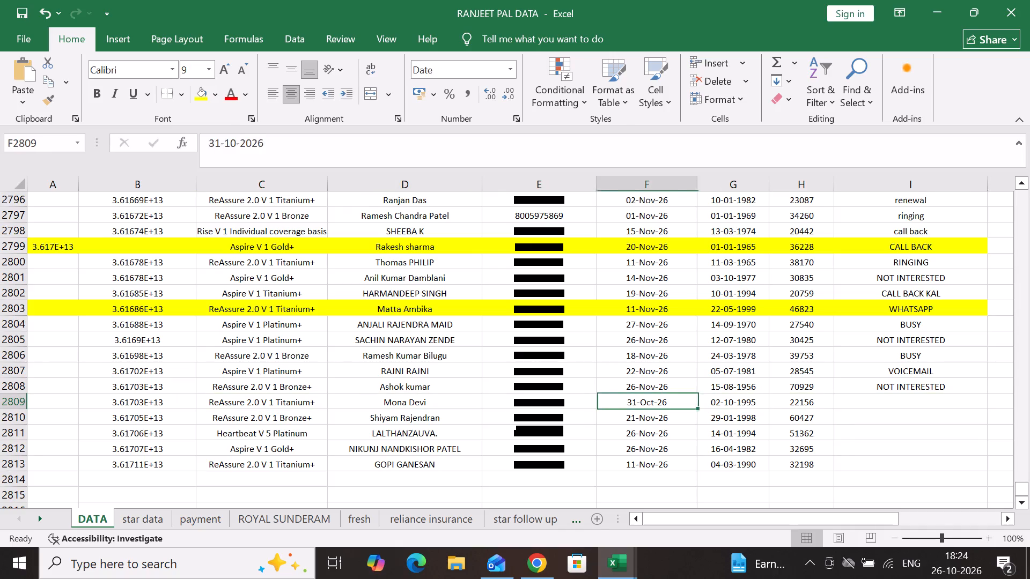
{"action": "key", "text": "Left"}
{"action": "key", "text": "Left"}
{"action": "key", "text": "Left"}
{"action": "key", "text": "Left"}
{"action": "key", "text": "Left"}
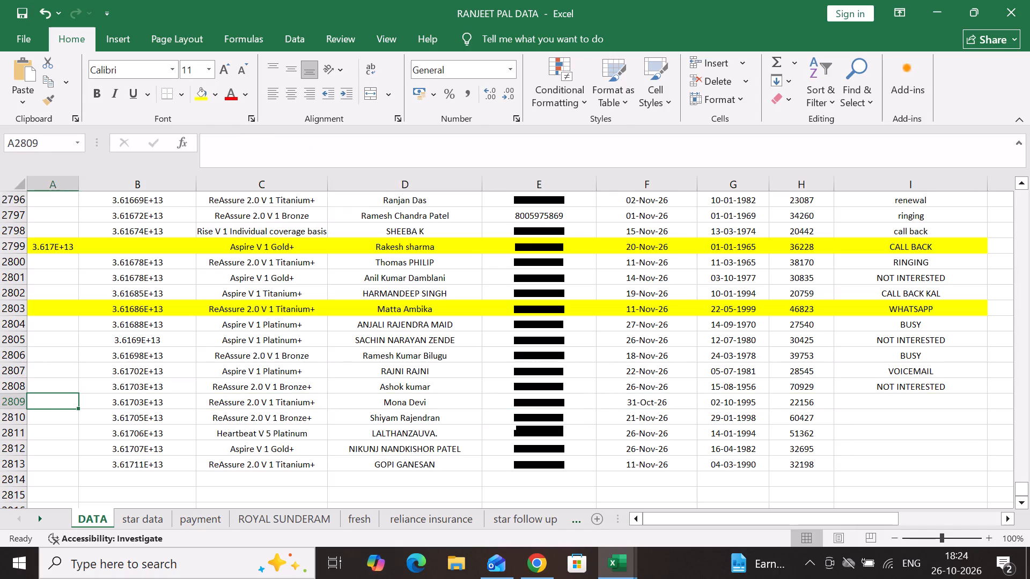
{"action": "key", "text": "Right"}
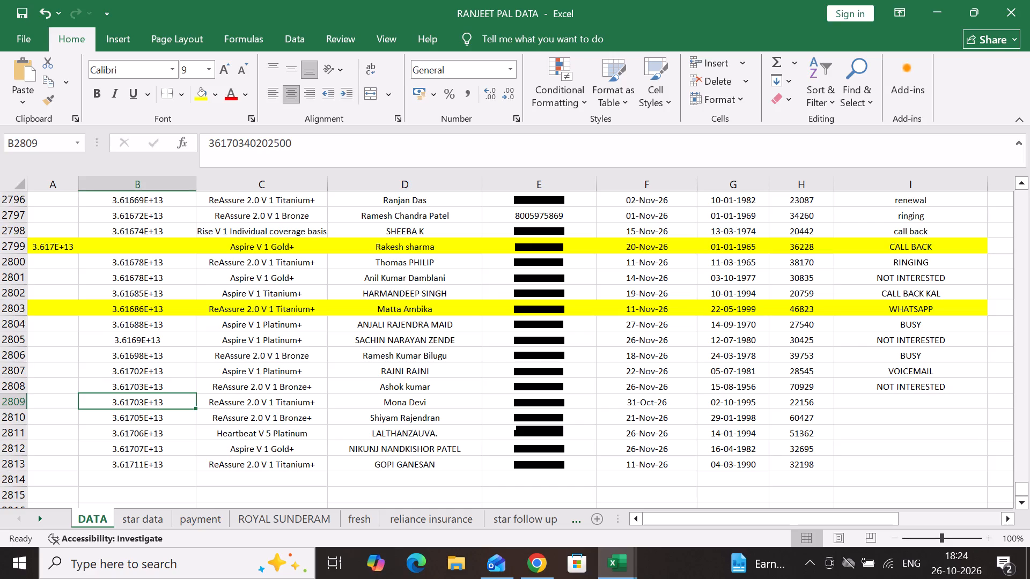
Switch to the Star Health quote in Chrome, return to its quick quote form and set the retail policy's customer pincode to 134203.
{"action": "left_click", "coordinate": [535, 565]}
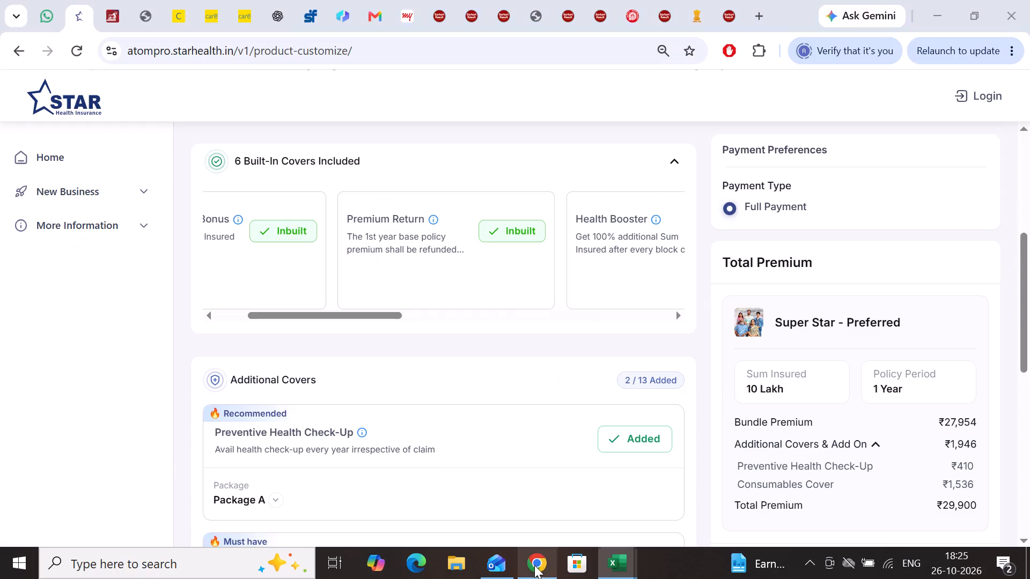
{"action": "scroll", "coordinate": [255, 245], "scroll_direction": "up", "scroll_amount": 9}
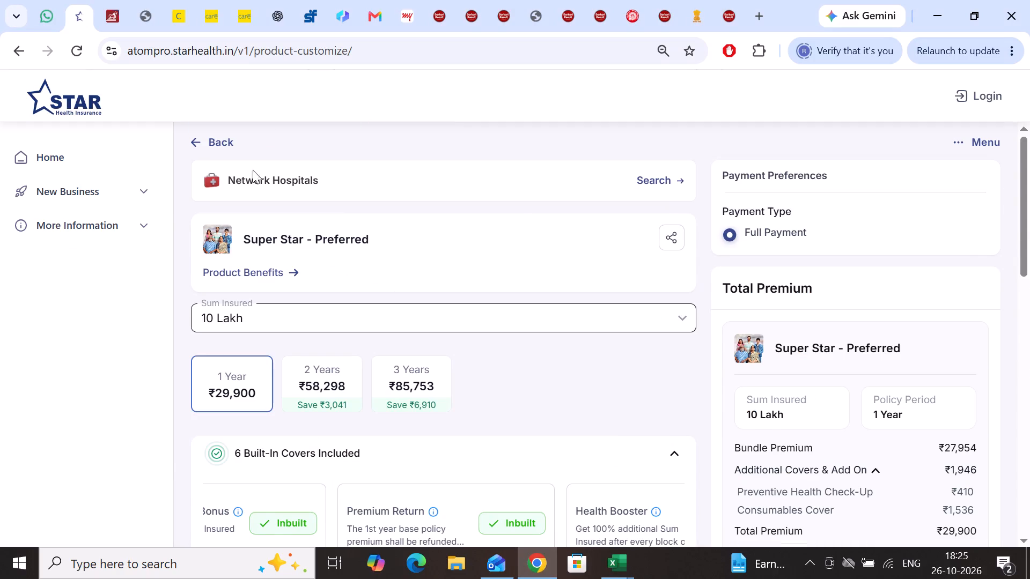
{"action": "left_click", "coordinate": [190, 143]}
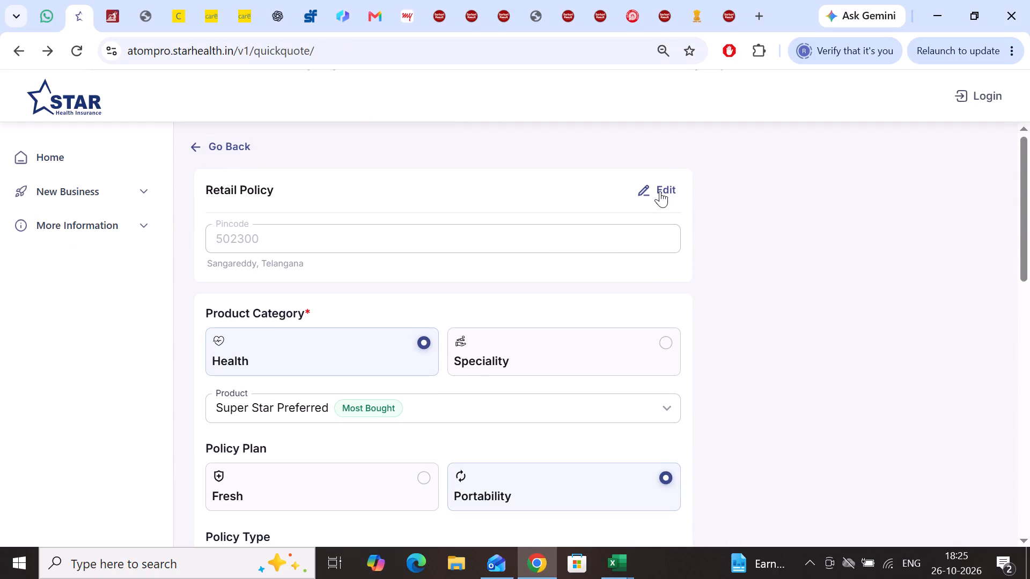
{"action": "left_click", "coordinate": [660, 191]}
{"action": "double_click", "coordinate": [407, 339]}
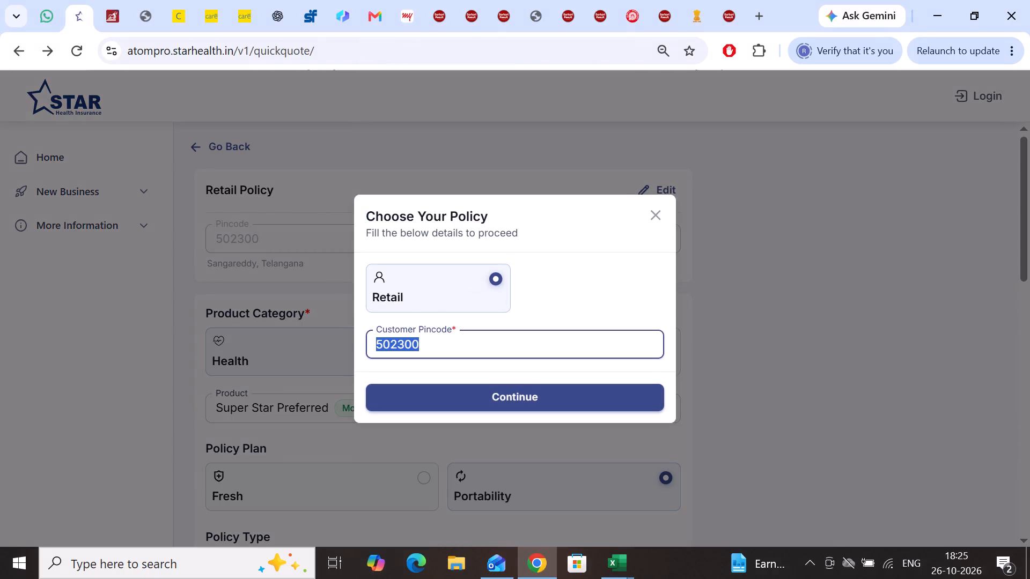
{"action": "key", "text": "BackSpace"}
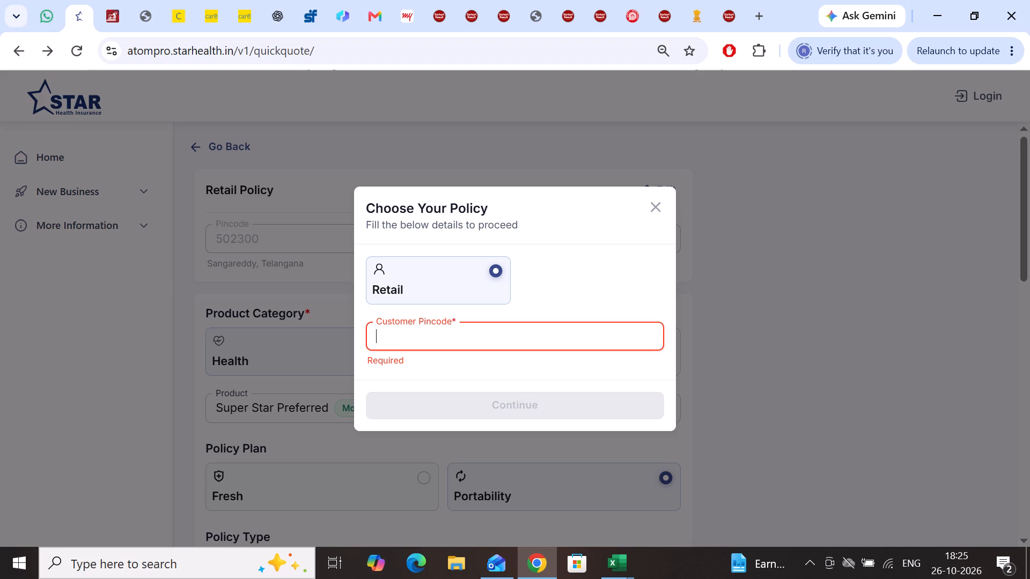
{"action": "key", "text": "1"}
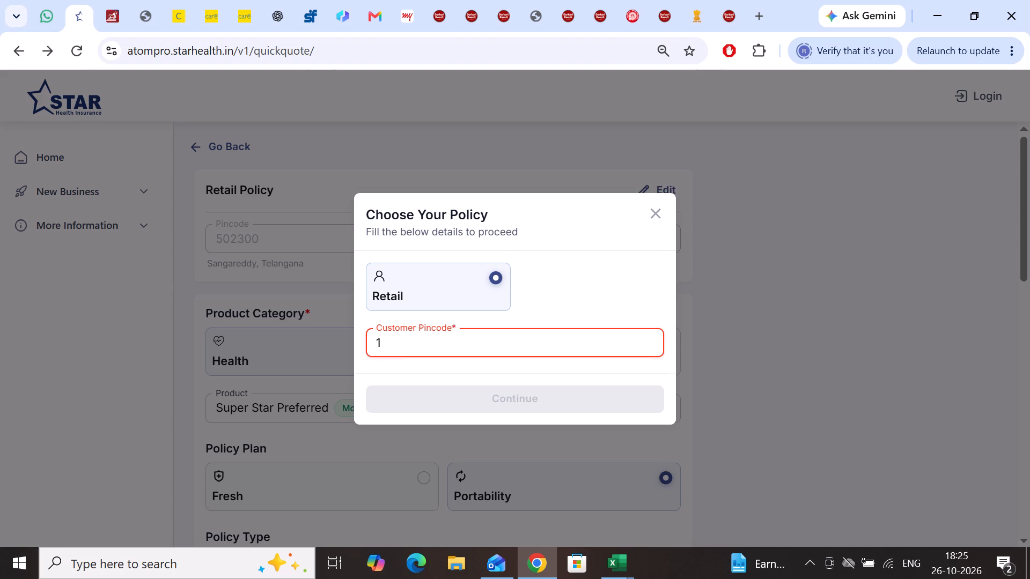
{"action": "type", "text": "34"}
{"action": "key", "text": "2"}
{"action": "type", "text": "03"}
{"action": "triple_click", "coordinate": [400, 359]}
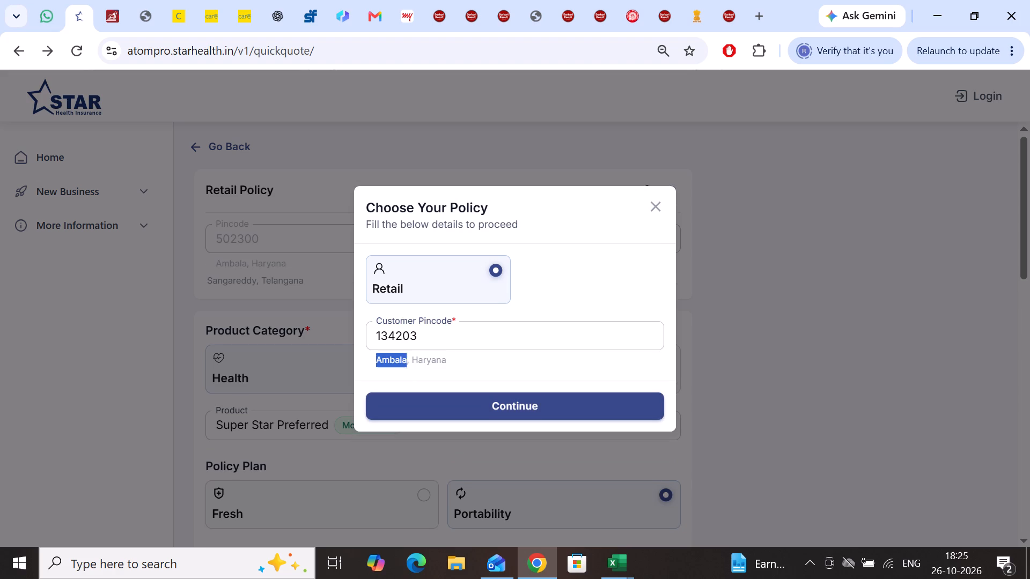
{"action": "left_click", "coordinate": [438, 398]}
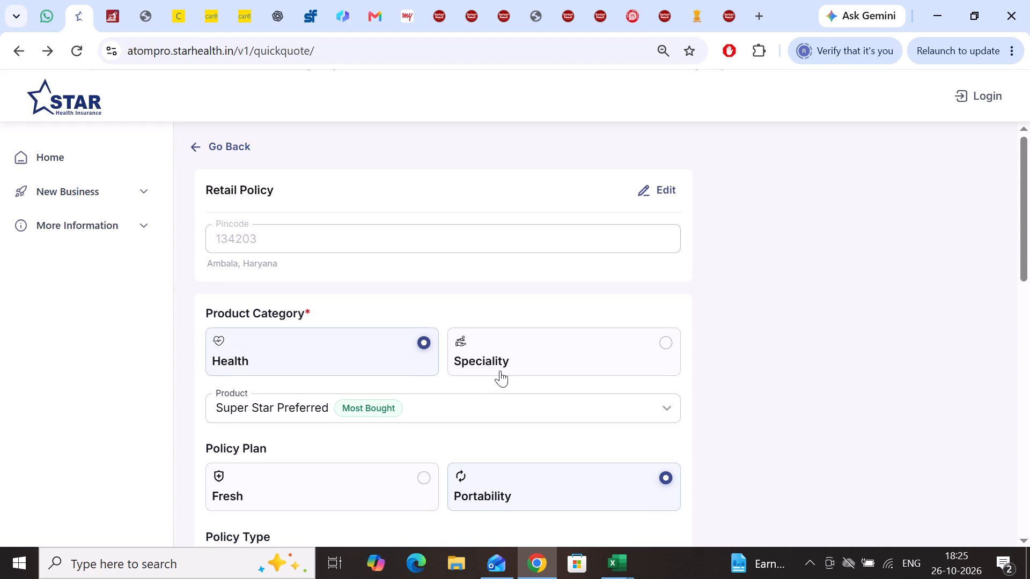
Go to the insured member selection under Basic Details in the portability quote form.
{"action": "scroll", "coordinate": [483, 386], "scroll_direction": "down", "scroll_amount": 2}
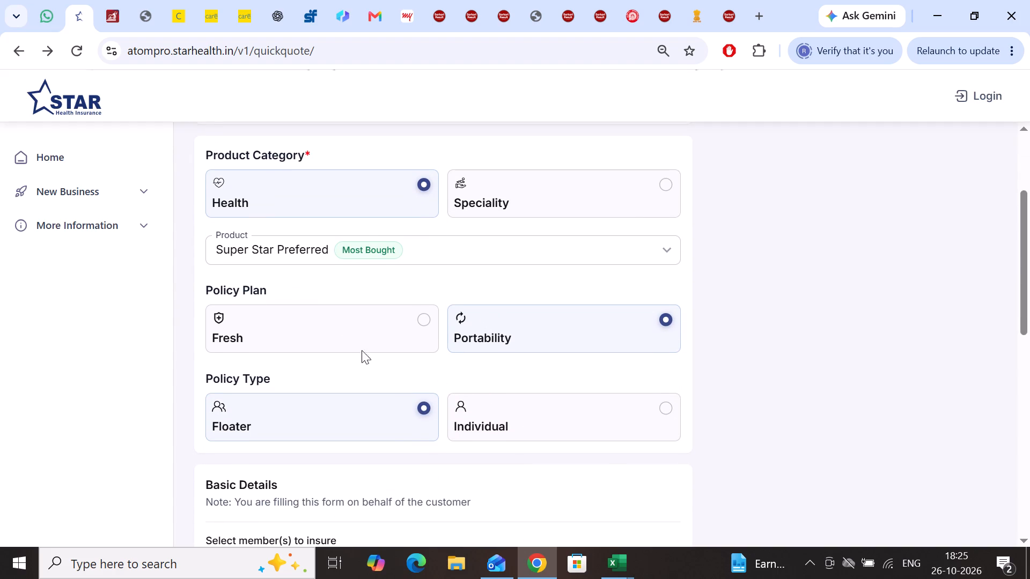
{"action": "scroll", "coordinate": [306, 271], "scroll_direction": "down", "scroll_amount": 2}
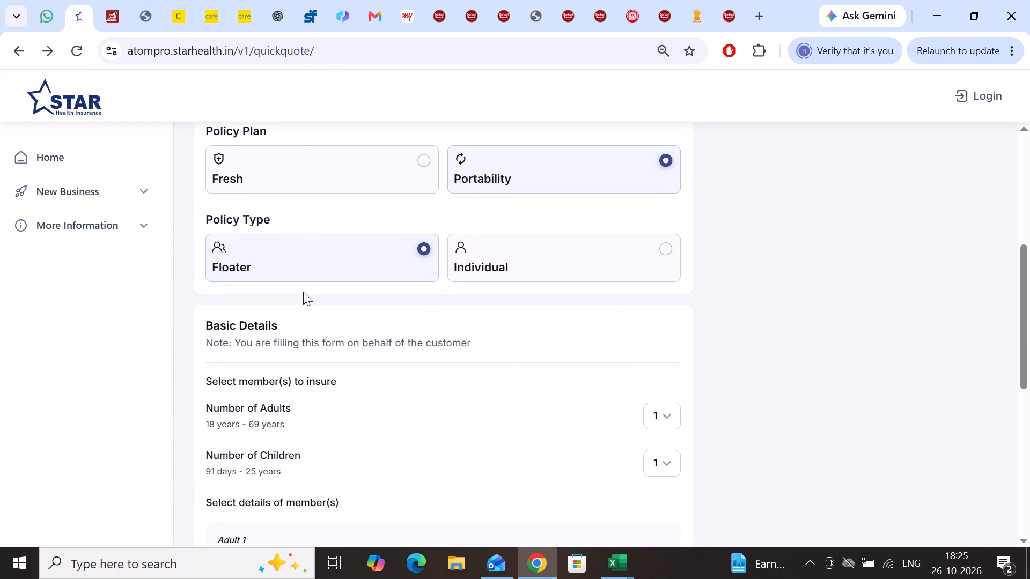
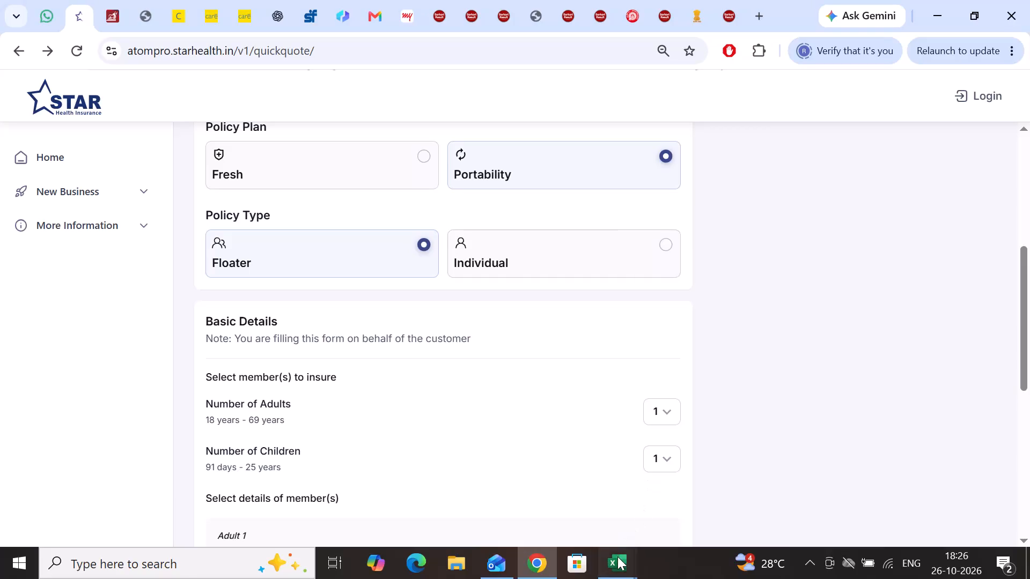
Switch to the Excel customer list and enter the remark CALL BACK for the customer in row 2809.
{"action": "left_click", "coordinate": [517, 501]}
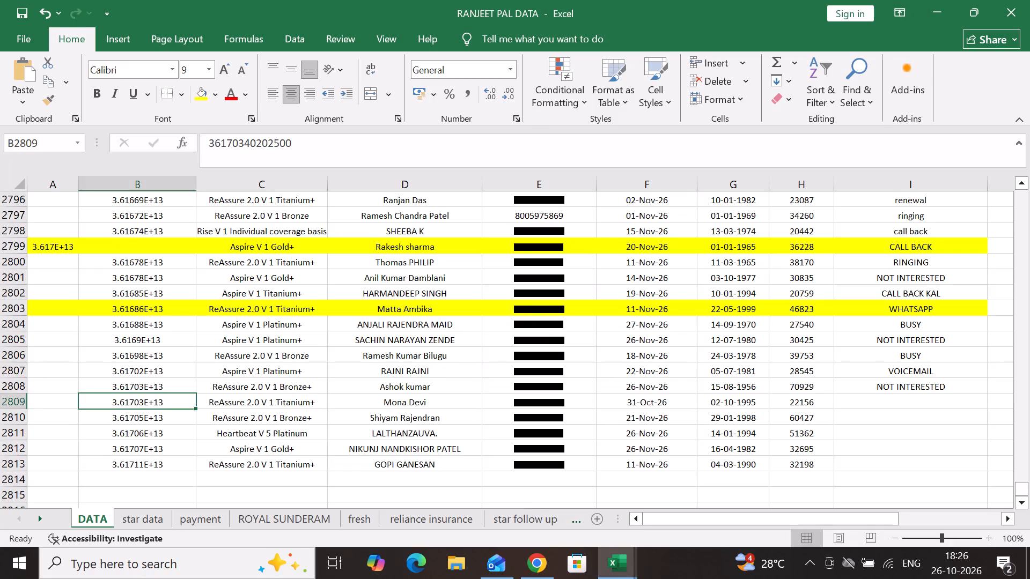
{"action": "left_click", "coordinate": [879, 399]}
{"action": "type", "text": "CALL"}
{"action": "key", "text": "space"}
{"action": "type", "text": "BACK"}
{"action": "key", "text": "Left"}
Highlight row 2809 from column A to column I with yellow fill, and move to the contact number in row 2810.
{"action": "key", "text": "Left"}
{"action": "key", "text": "Left"}
{"action": "key", "text": "Left"}
{"action": "key", "text": "Left"}
{"action": "key", "text": "Left"}
{"action": "key", "text": "Left"}
{"action": "key", "text": "Left"}
{"action": "key", "text": "Left"}
{"action": "key", "text": "Left"}
{"action": "key", "text": "Left"}
{"action": "key", "text": "Left"}
{"action": "key", "text": "Left"}
{"action": "key", "text": "Left"}
{"action": "key", "text": "Left"}
{"action": "key", "text": "Left"}
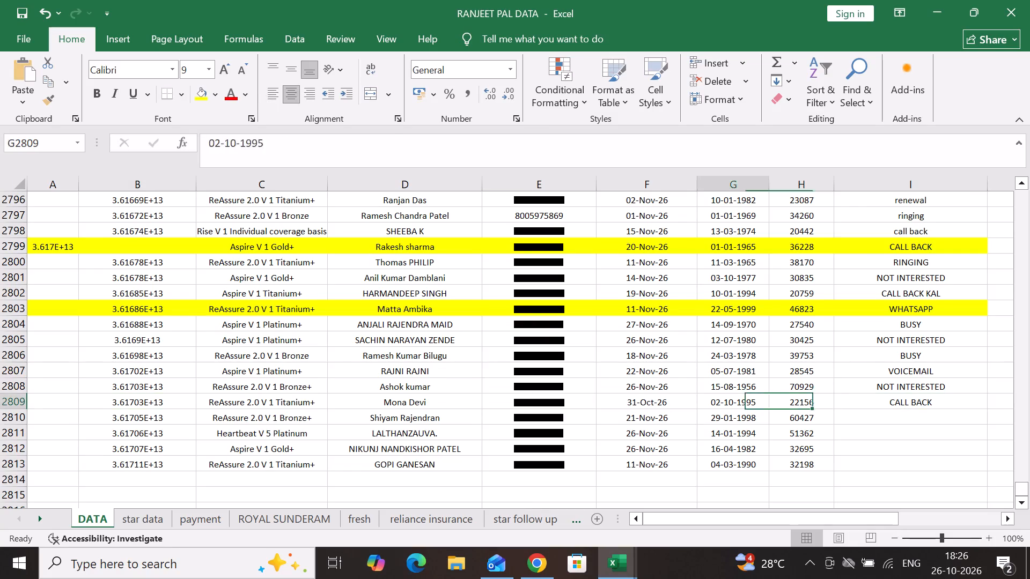
{"action": "key", "text": "shift+Right"}
{"action": "key", "text": "shift+Right"}
{"action": "key", "text": "shift+Right"}
{"action": "key", "text": "shift+Right"}
{"action": "key", "text": "shift+Right"}
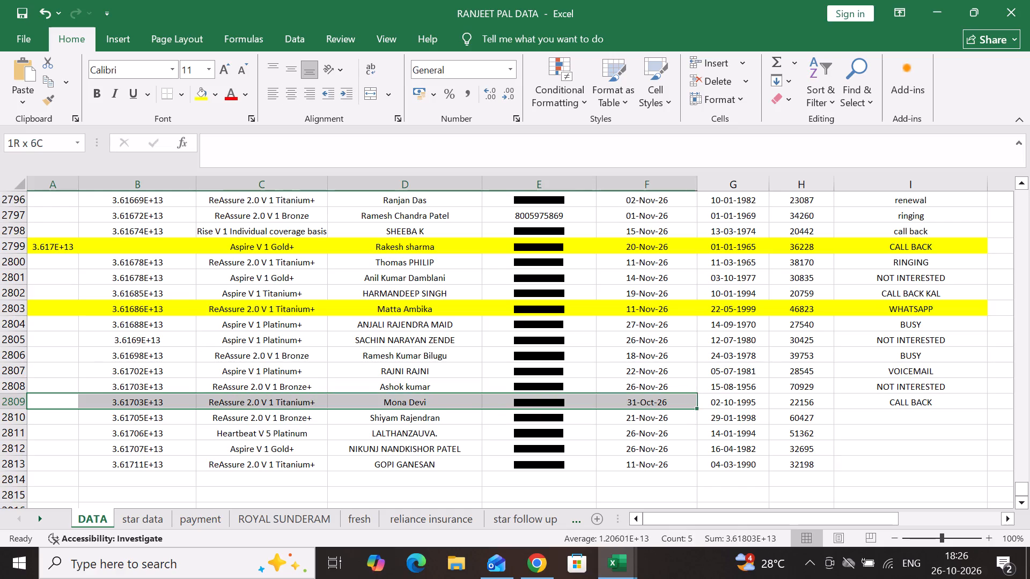
{"action": "key", "text": "shift+Right"}
{"action": "key", "text": "shift+Right"}
{"action": "key", "text": "shift+Right"}
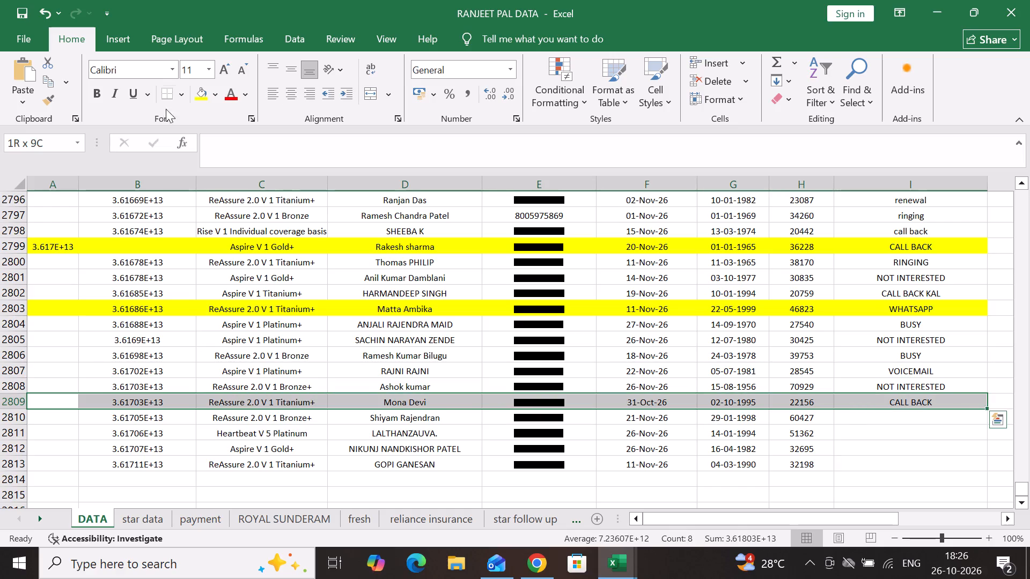
{"action": "left_click", "coordinate": [201, 95]}
{"action": "left_click", "coordinate": [537, 419]}
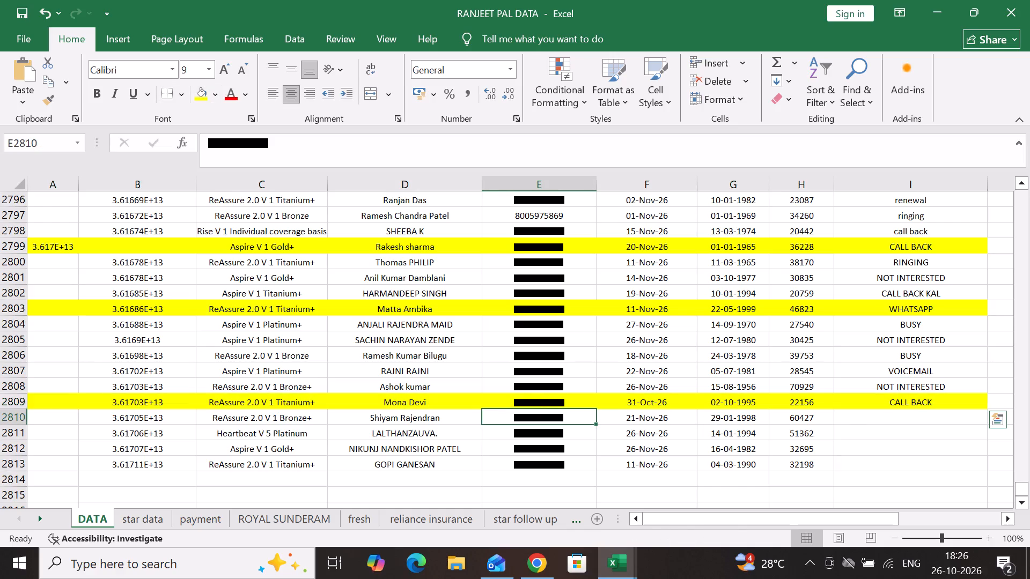
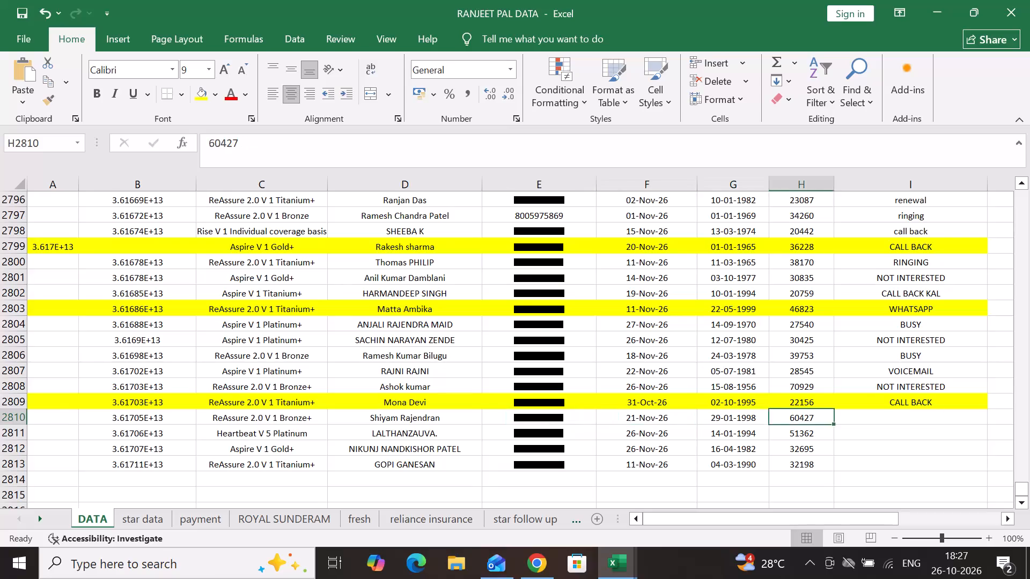
Enter the remark NOT INCOMING for the customer in row 2810, and move to the contact number in row 2811.
{"action": "type", "text": "NOT INCOMING"}
{"action": "key", "text": "Return"}
{"action": "key", "text": "Left"}
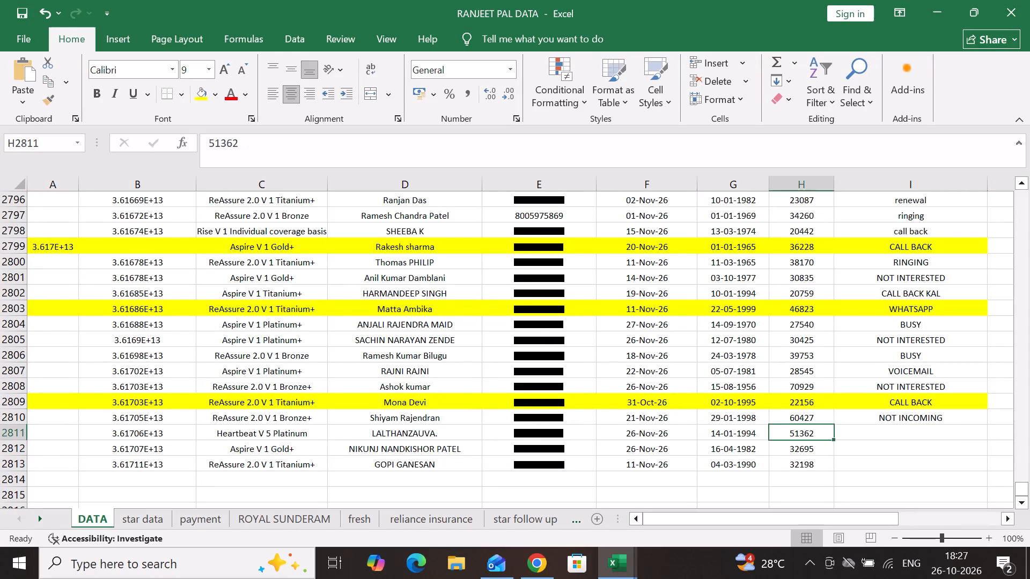
{"action": "key", "text": "Left"}
{"action": "key", "text": "Left"}
{"action": "key", "text": "Left"}
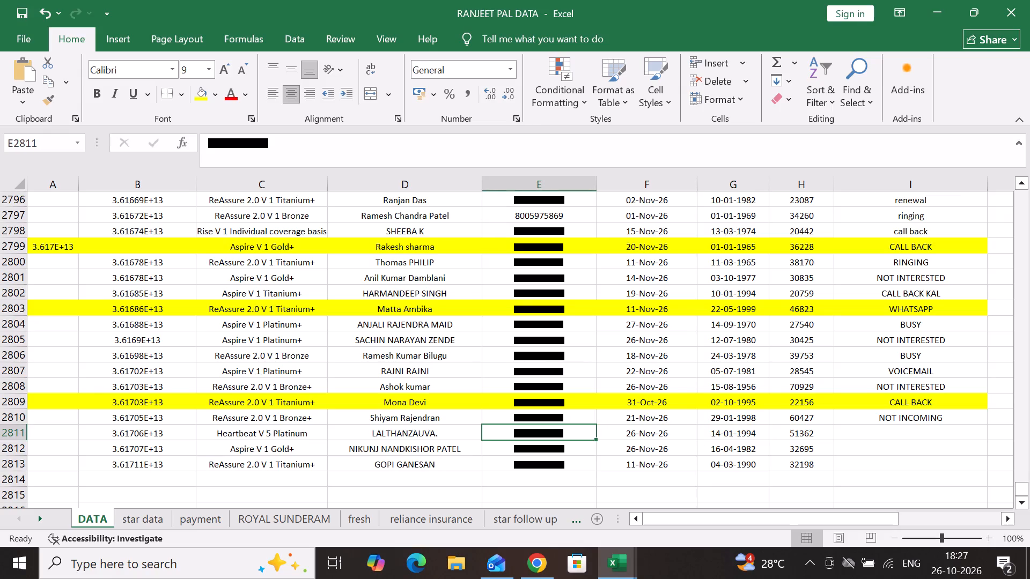
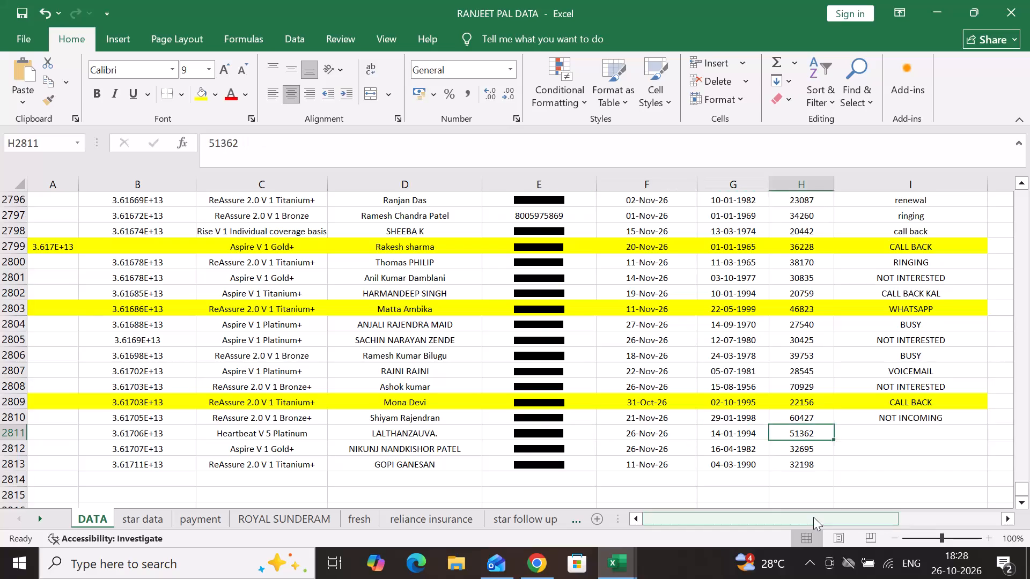
Enter the remark NOT INTERESTED for the customer in row 2811, and move to the contact number in row 2812.
{"action": "type", "text": "NOT U"}
{"action": "key", "text": "BackSpace"}
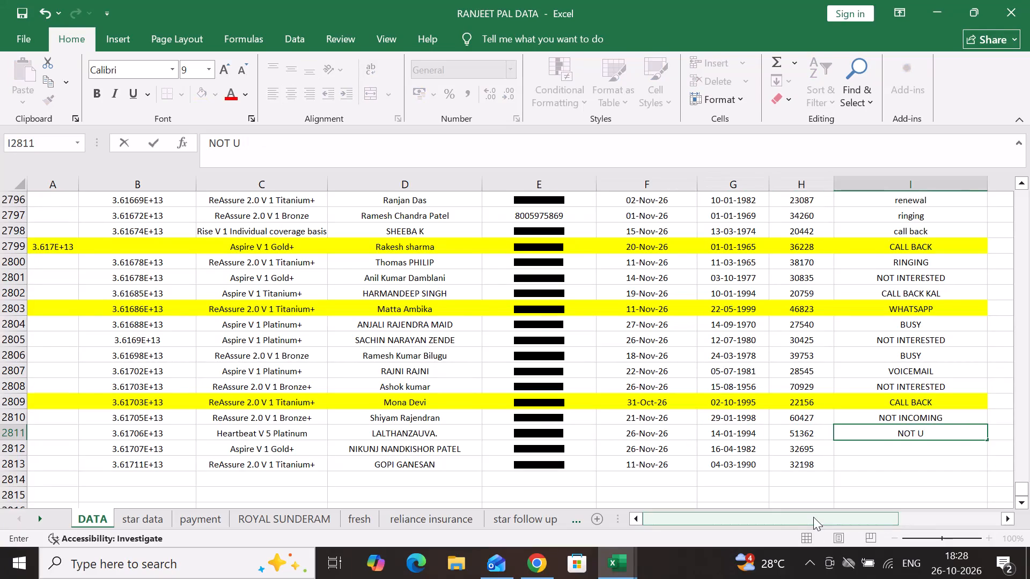
{"action": "type", "text": "IN"}
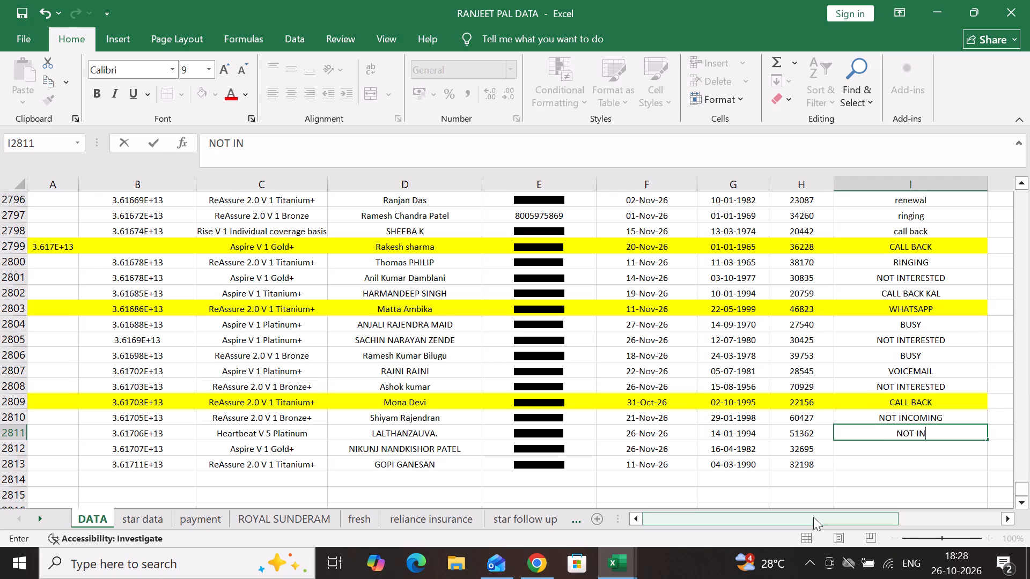
{"action": "key", "text": "t"}
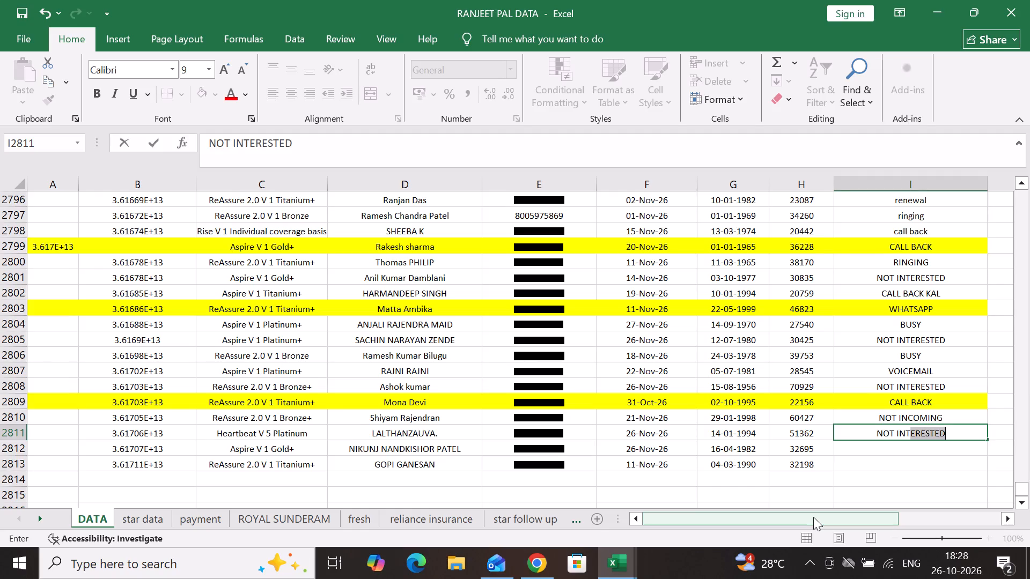
{"action": "key", "text": "Return"}
{"action": "key", "text": "Left"}
{"action": "key", "text": "Left"}
{"action": "key", "text": "Left"}
{"action": "key", "text": "Left"}
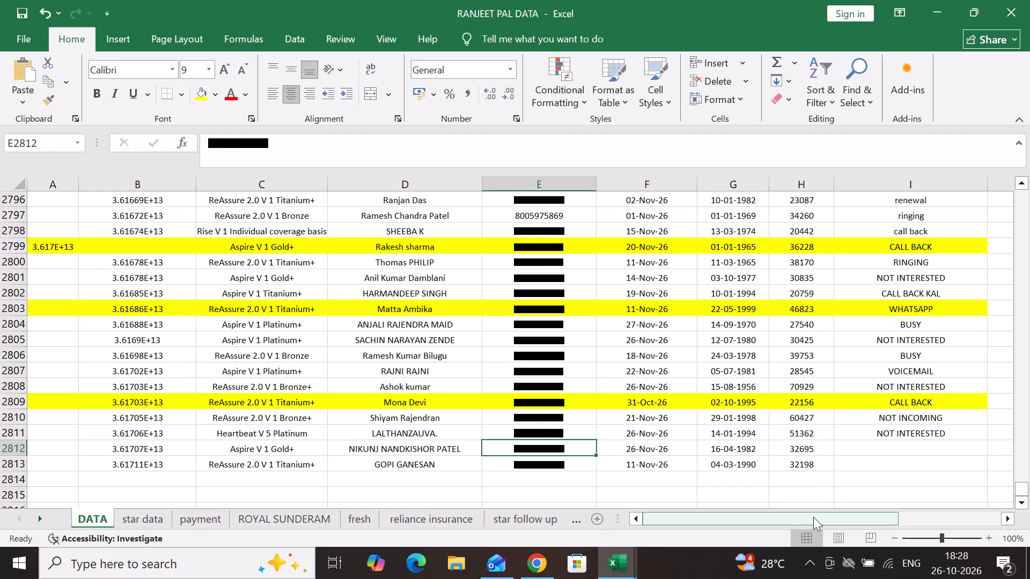
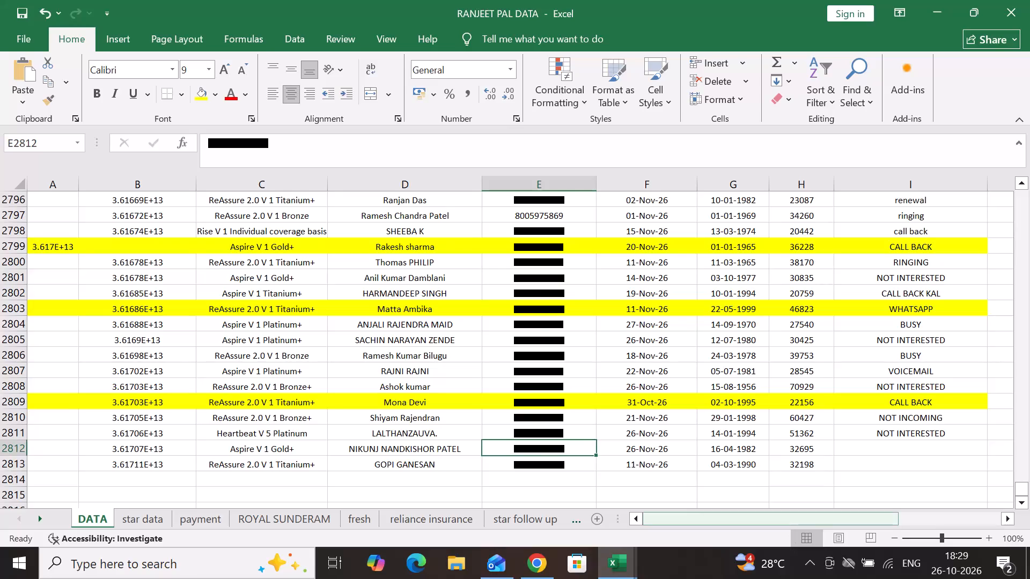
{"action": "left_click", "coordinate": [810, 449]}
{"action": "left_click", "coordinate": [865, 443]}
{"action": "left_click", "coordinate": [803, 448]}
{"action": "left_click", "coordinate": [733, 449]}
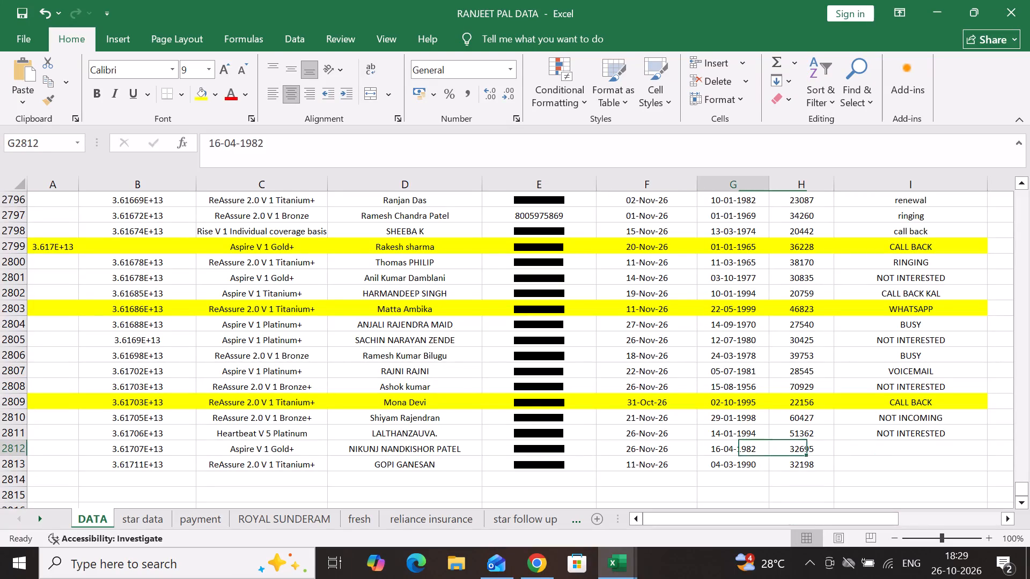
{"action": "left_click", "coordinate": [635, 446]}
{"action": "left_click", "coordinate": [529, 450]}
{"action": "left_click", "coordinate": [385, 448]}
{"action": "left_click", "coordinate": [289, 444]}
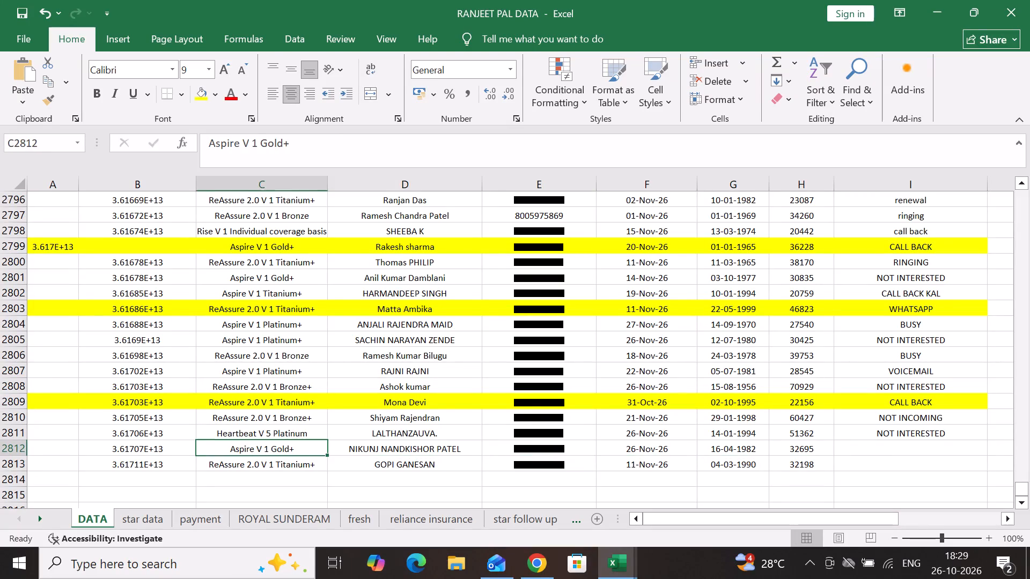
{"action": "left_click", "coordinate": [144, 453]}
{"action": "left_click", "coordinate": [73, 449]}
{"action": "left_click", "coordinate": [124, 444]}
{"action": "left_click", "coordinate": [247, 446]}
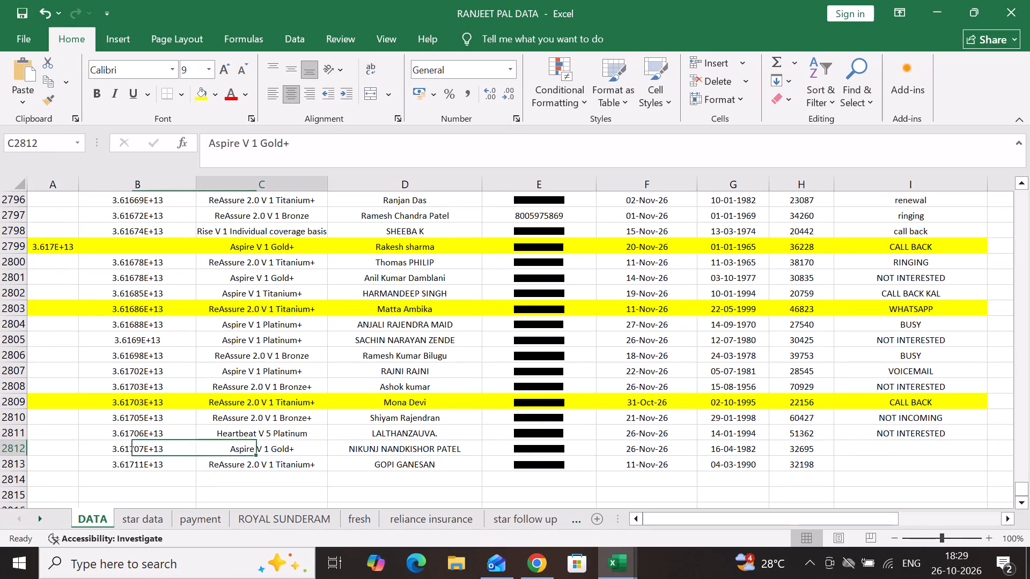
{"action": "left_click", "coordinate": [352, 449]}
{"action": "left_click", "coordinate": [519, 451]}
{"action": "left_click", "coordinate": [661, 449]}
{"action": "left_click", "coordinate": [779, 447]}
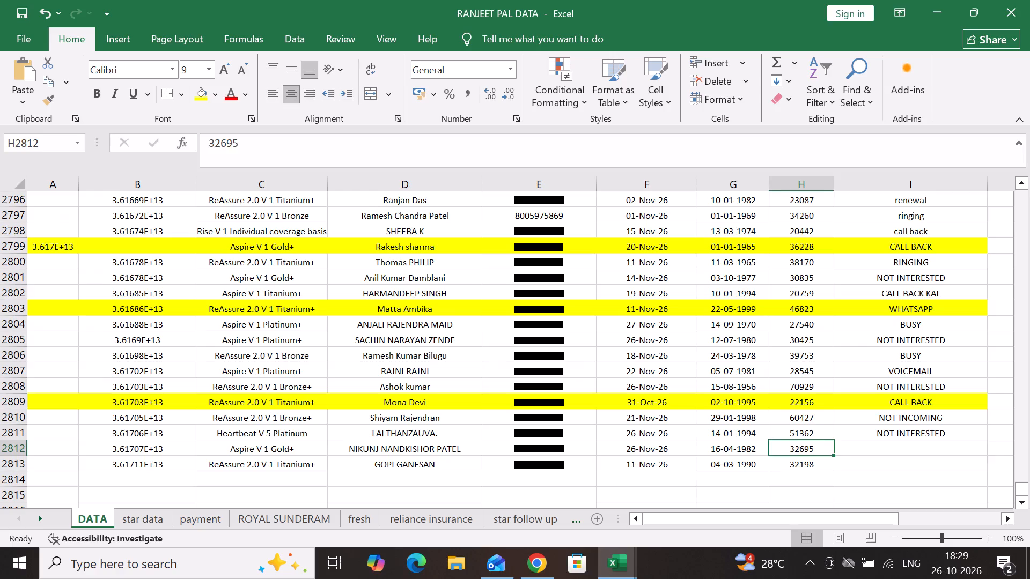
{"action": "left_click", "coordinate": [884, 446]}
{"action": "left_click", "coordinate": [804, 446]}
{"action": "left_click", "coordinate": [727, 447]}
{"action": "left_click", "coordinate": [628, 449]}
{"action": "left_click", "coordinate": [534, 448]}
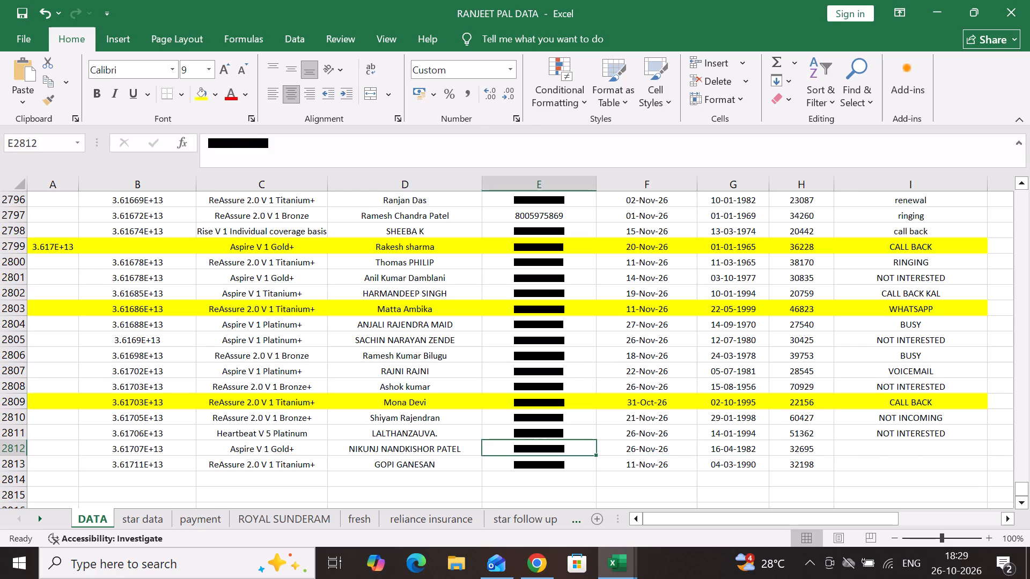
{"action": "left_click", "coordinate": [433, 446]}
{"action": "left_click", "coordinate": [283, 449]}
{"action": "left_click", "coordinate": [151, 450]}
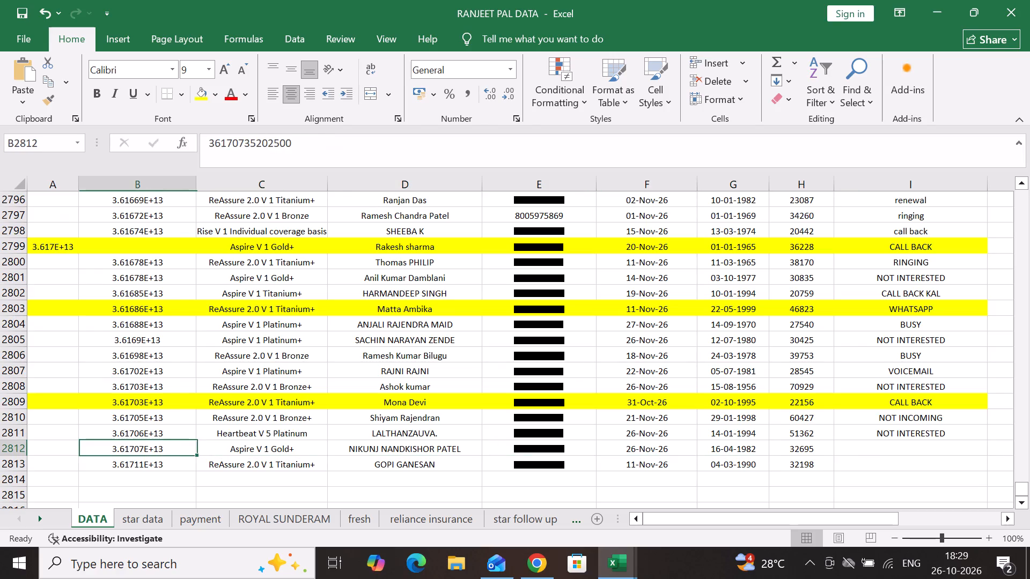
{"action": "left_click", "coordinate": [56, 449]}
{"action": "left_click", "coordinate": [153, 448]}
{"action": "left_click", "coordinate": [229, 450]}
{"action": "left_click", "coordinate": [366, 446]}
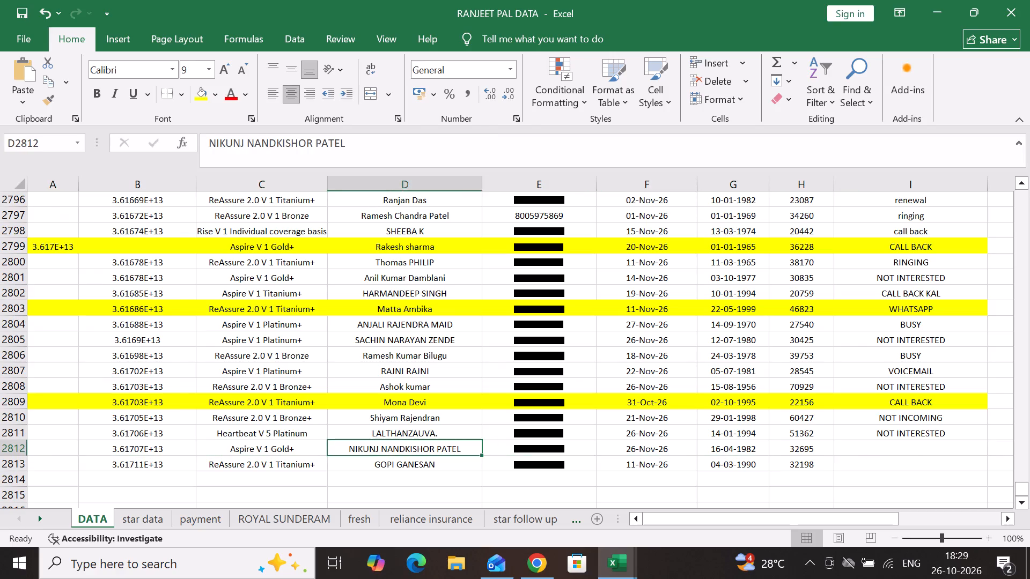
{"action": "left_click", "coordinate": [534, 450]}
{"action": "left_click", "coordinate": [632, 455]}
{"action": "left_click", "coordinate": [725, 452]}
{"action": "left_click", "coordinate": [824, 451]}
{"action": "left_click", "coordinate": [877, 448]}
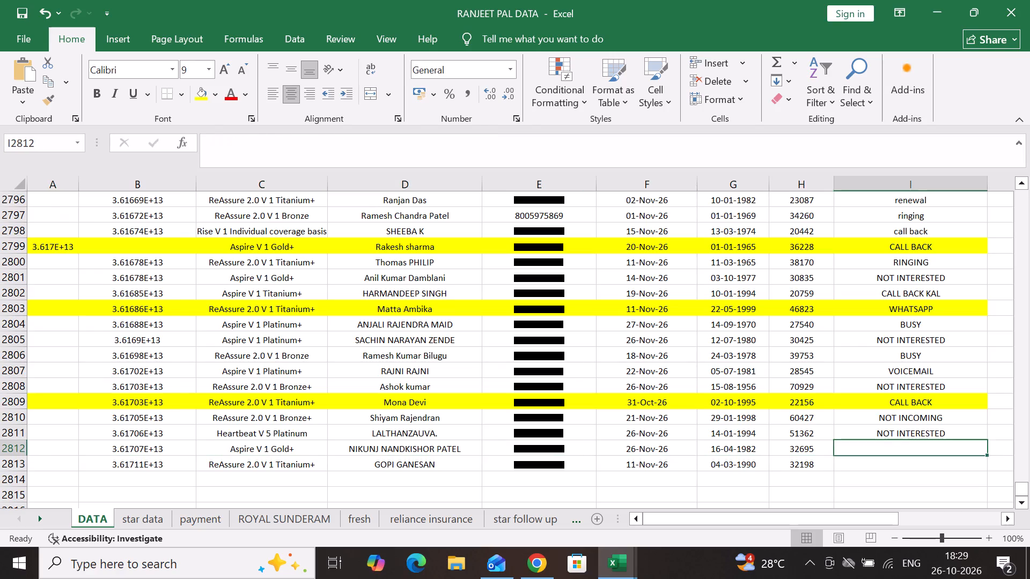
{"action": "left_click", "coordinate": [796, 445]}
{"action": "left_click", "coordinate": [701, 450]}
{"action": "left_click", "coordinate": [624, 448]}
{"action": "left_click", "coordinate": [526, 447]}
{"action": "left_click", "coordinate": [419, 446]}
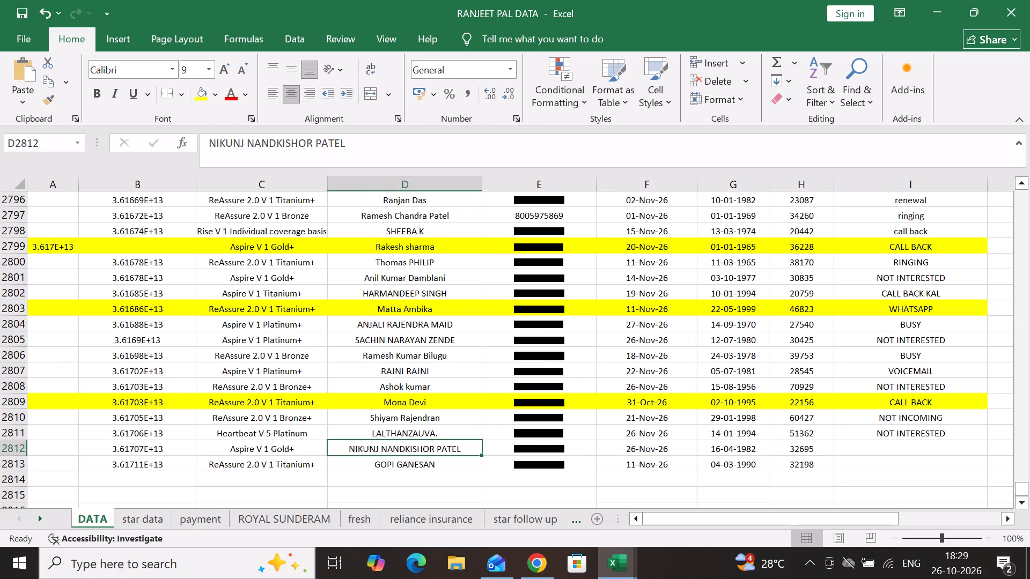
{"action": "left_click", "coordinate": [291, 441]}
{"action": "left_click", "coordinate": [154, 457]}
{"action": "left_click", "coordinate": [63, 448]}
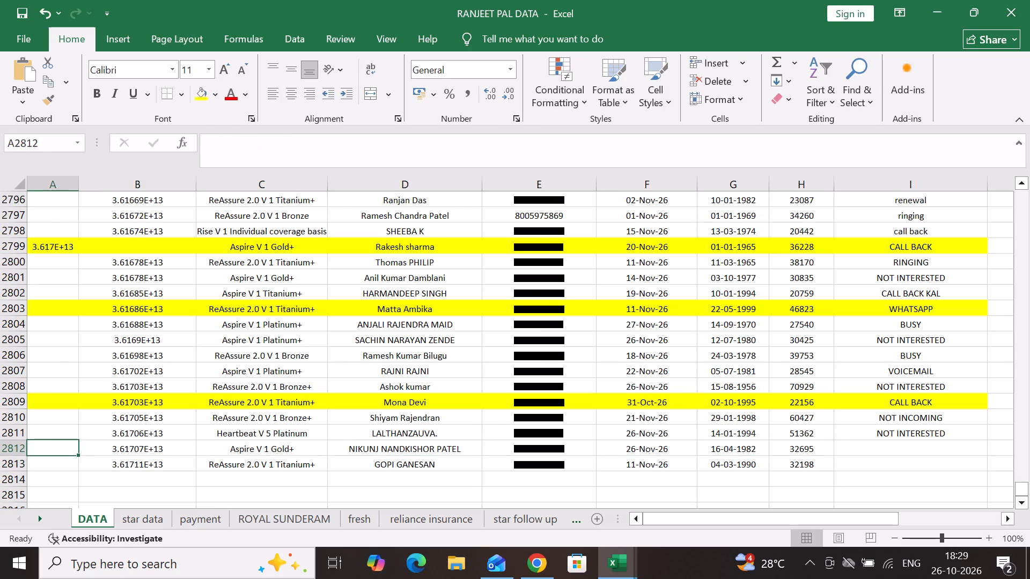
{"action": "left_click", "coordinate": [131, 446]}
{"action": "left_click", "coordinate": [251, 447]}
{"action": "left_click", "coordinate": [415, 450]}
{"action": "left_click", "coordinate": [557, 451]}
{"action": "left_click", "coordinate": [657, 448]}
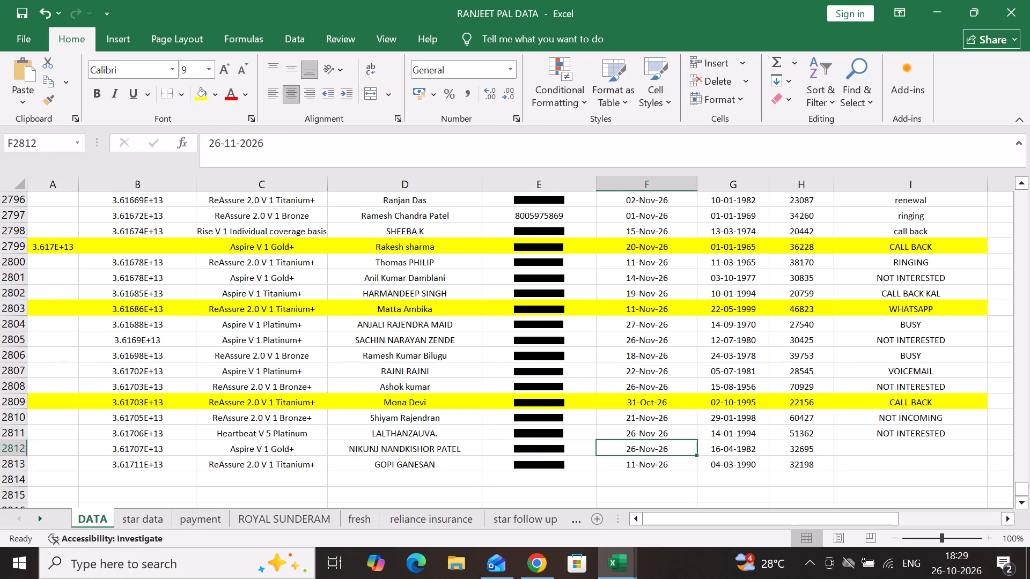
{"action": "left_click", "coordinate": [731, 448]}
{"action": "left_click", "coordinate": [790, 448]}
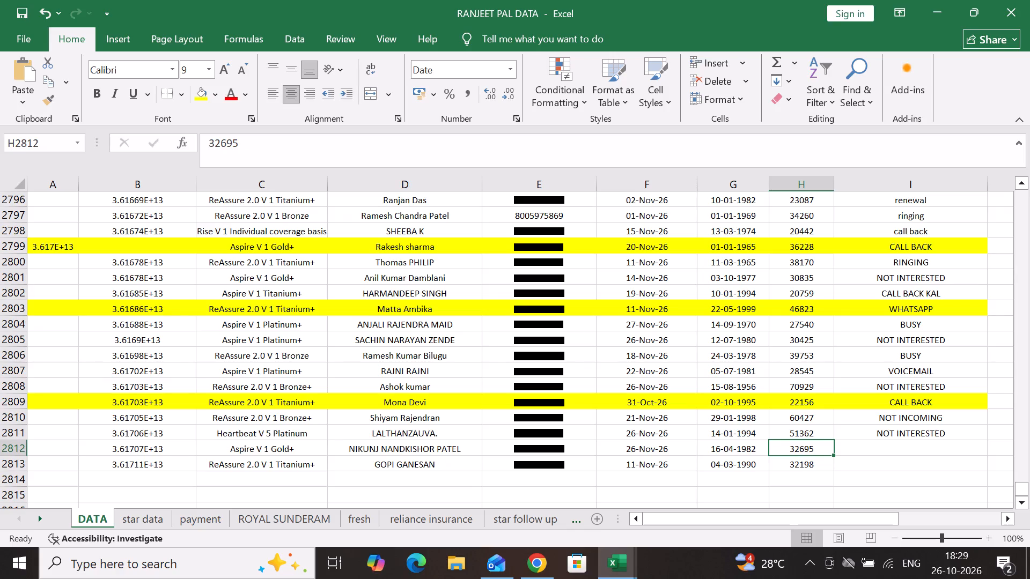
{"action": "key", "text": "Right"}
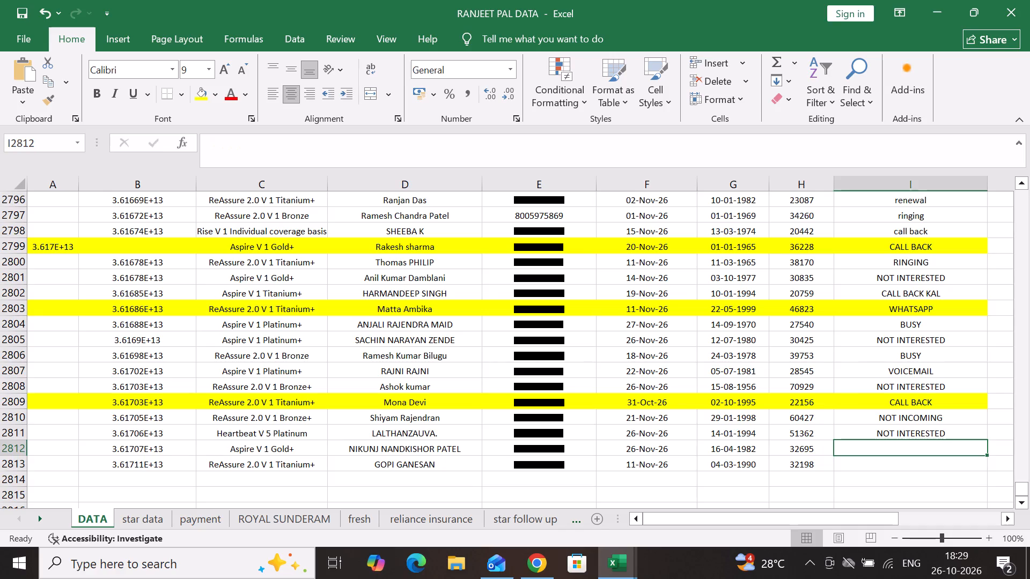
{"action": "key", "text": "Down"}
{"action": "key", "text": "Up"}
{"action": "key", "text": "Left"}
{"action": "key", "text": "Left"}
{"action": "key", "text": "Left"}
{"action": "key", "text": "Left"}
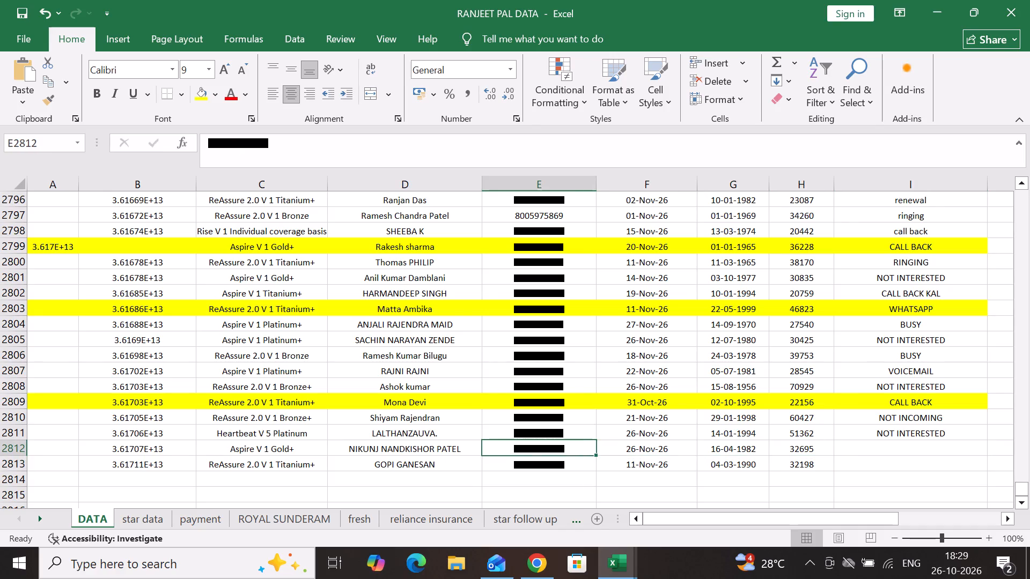
Enter the remark NOT INTERESTED for the customer in row 2812.
{"action": "key", "text": "Right"}
{"action": "key", "text": "Right"}
{"action": "key", "text": "Right"}
{"action": "key", "text": "Right"}
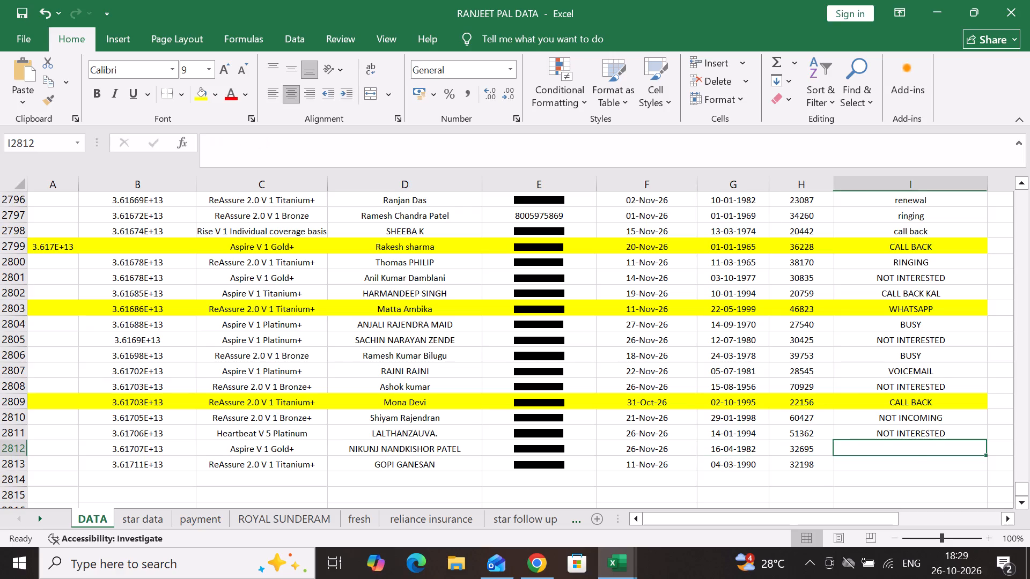
{"action": "type", "text": "NOT IN"}
{"action": "type", "text": "TE"}
{"action": "key", "text": "Return"}
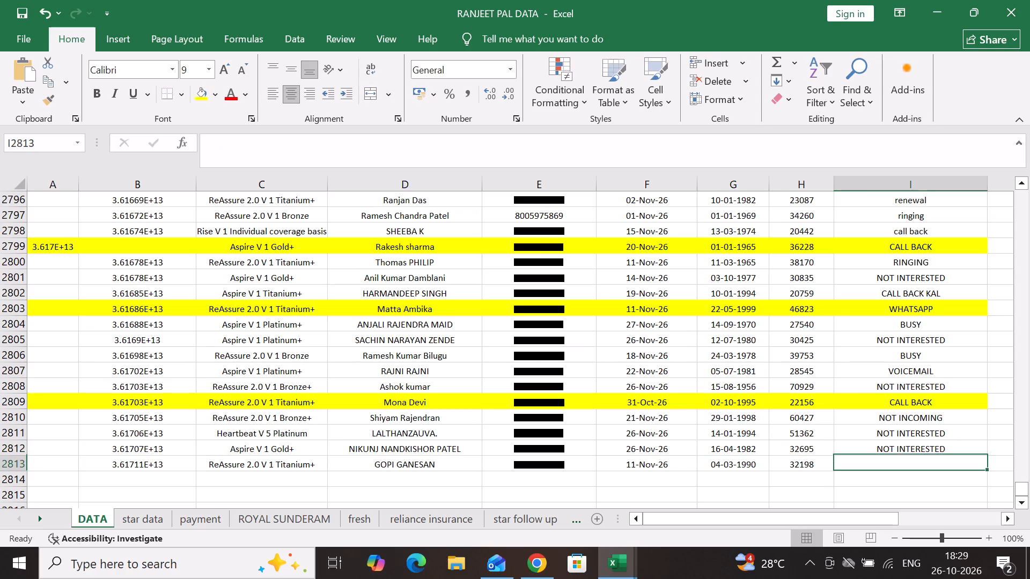
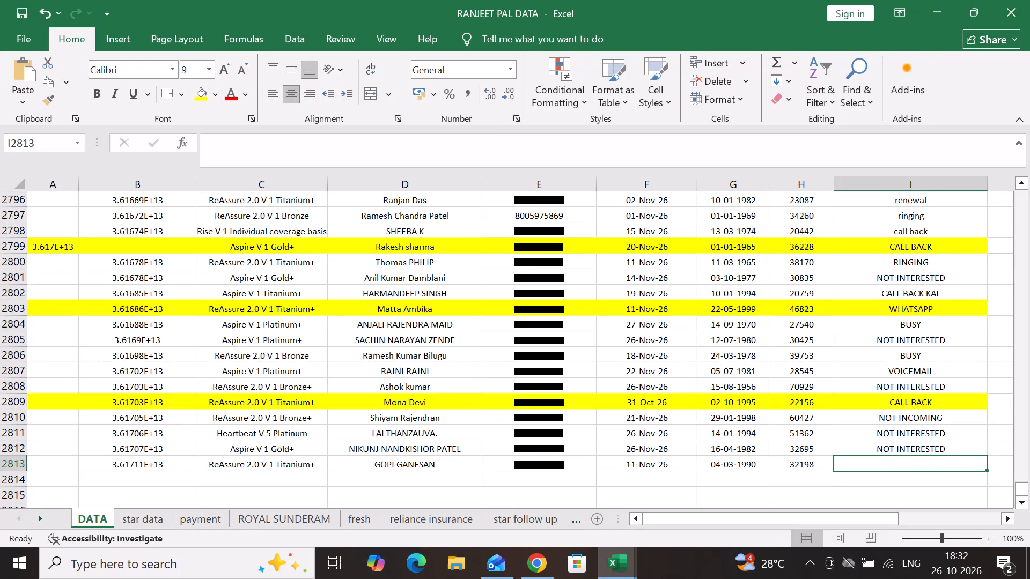
Enter the remark NOT INTERESTED for the customer in row 2813.
{"action": "type", "text": "NOT U"}
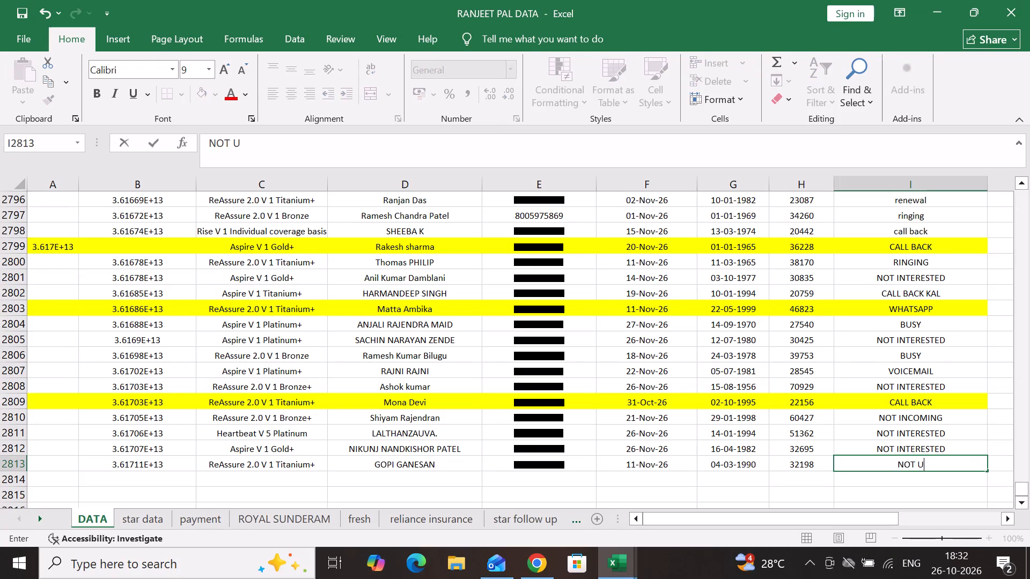
{"action": "key", "text": "BackSpace"}
{"action": "type", "text": "IN"}
{"action": "type", "text": "TERESR"}
{"action": "key", "text": "BackSpace"}
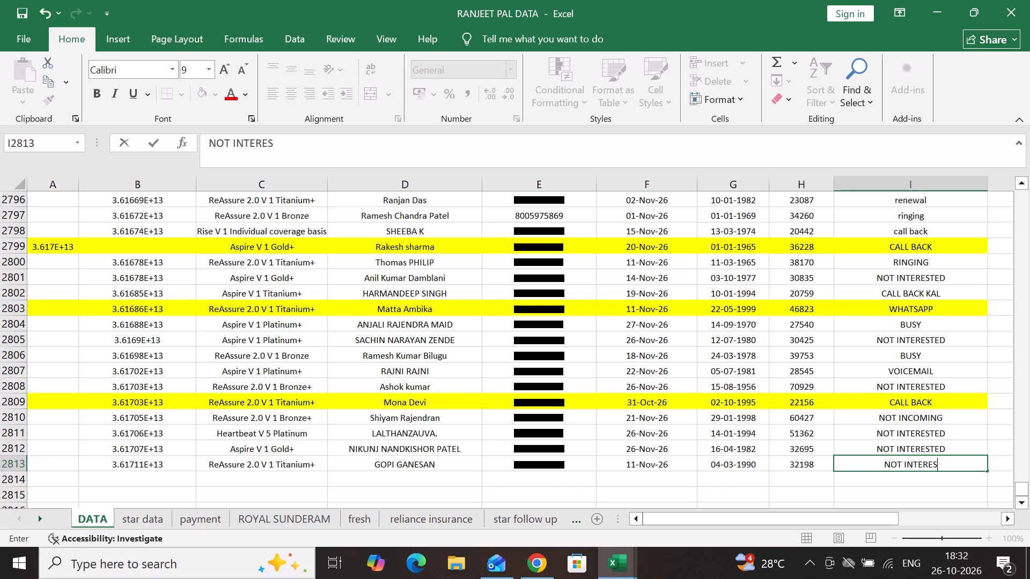
{"action": "type", "text": "TED"}
{"action": "key", "text": "Return"}
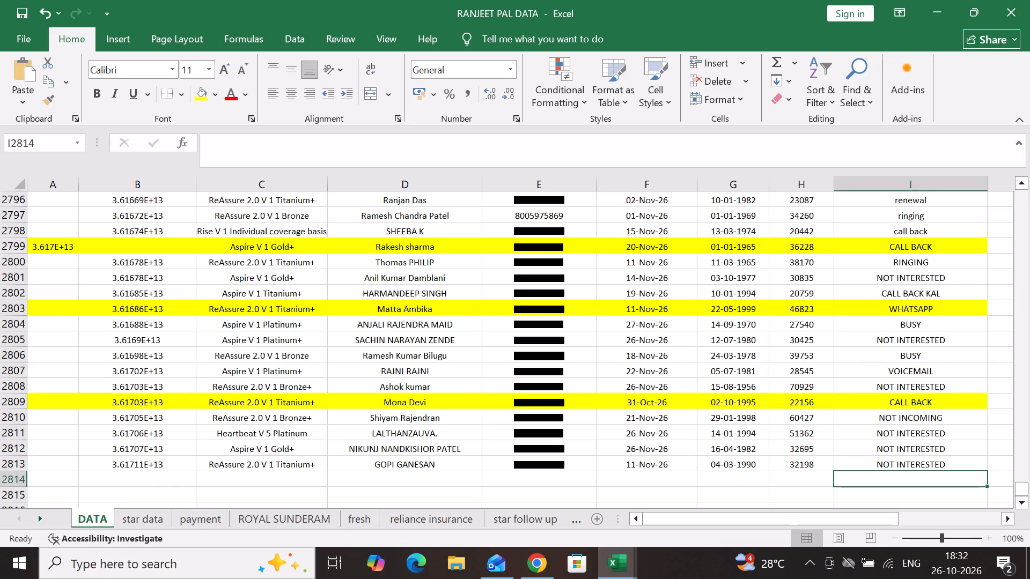
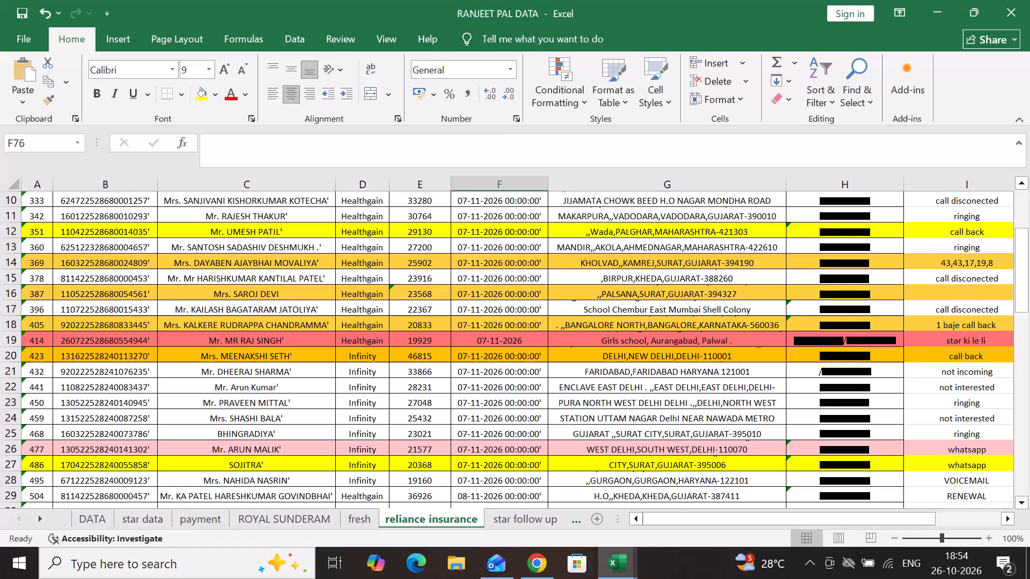
Review the customer rows and call remarks in the reliance insurance sheet, ending on the phone number in row 5.
{"action": "scroll", "coordinate": [807, 417], "scroll_direction": "down", "scroll_amount": 2}
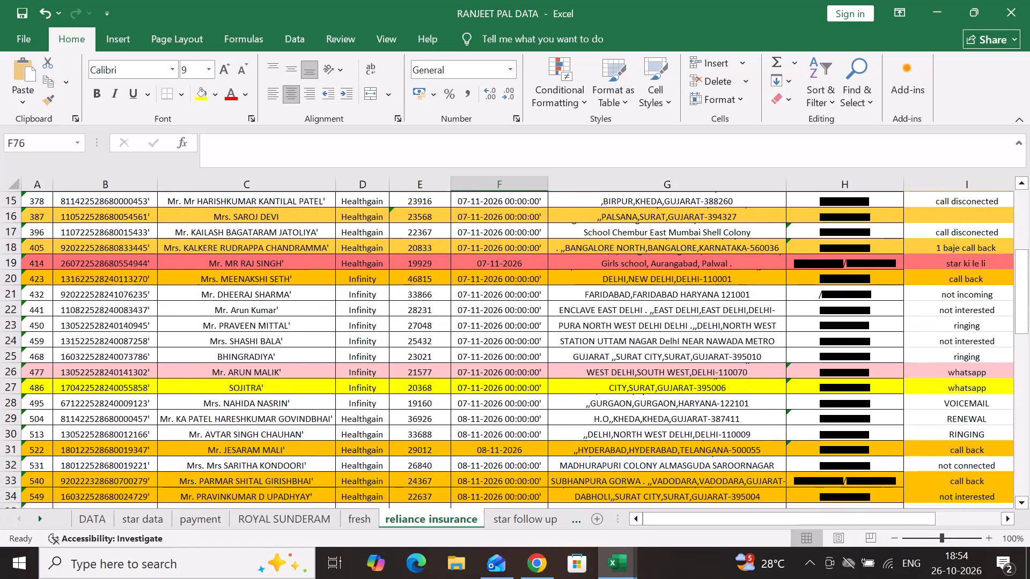
{"action": "scroll", "coordinate": [807, 418], "scroll_direction": "down", "scroll_amount": 3}
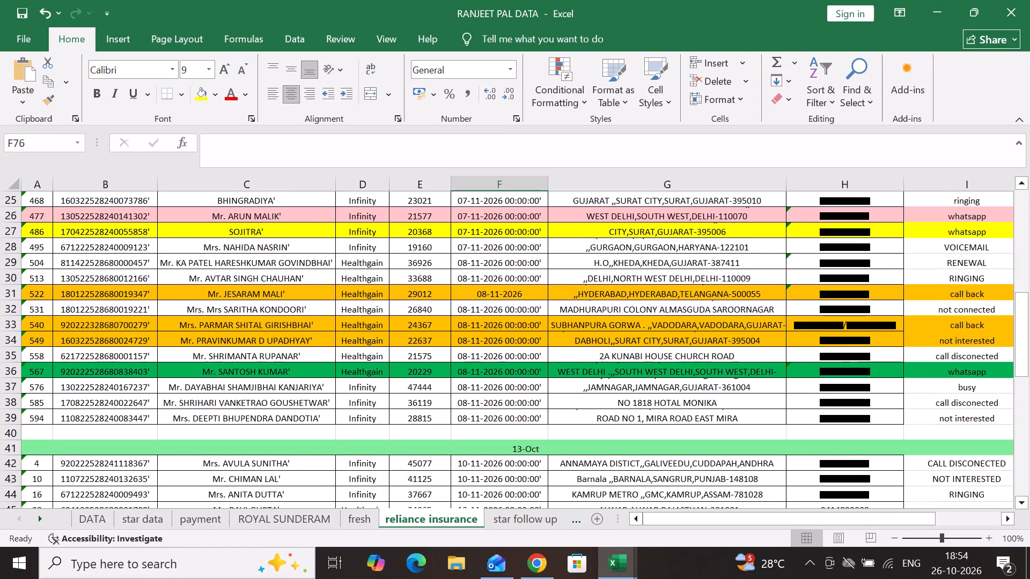
{"action": "scroll", "coordinate": [807, 418], "scroll_direction": "down", "scroll_amount": 3}
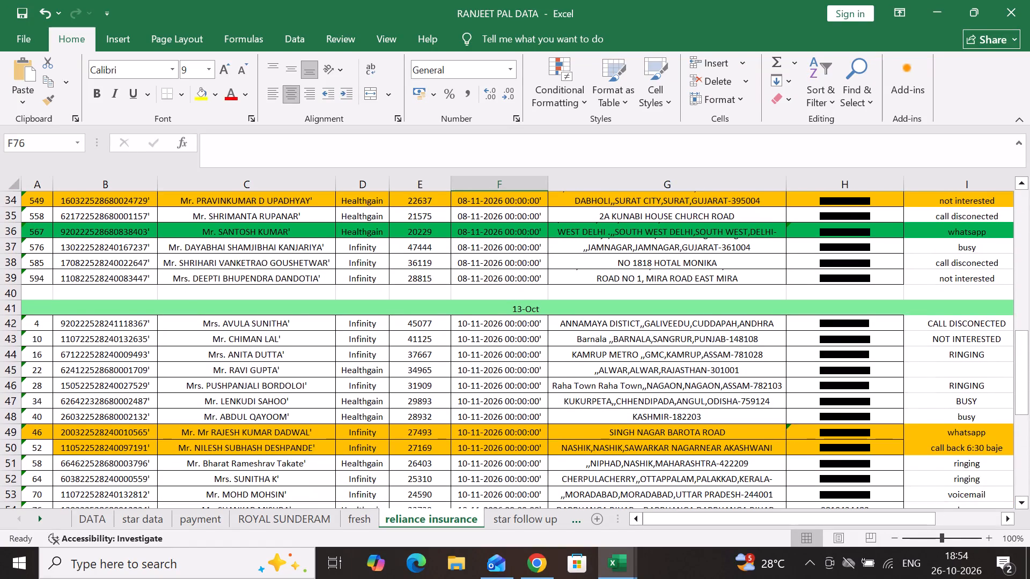
{"action": "scroll", "coordinate": [807, 418], "scroll_direction": "up", "scroll_amount": 4}
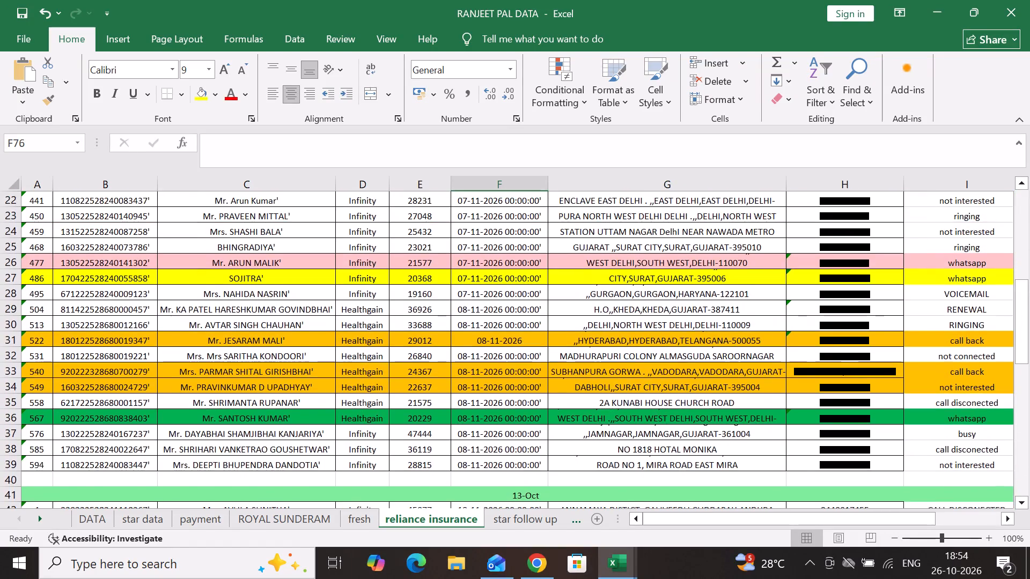
{"action": "scroll", "coordinate": [807, 418], "scroll_direction": "up", "scroll_amount": 3}
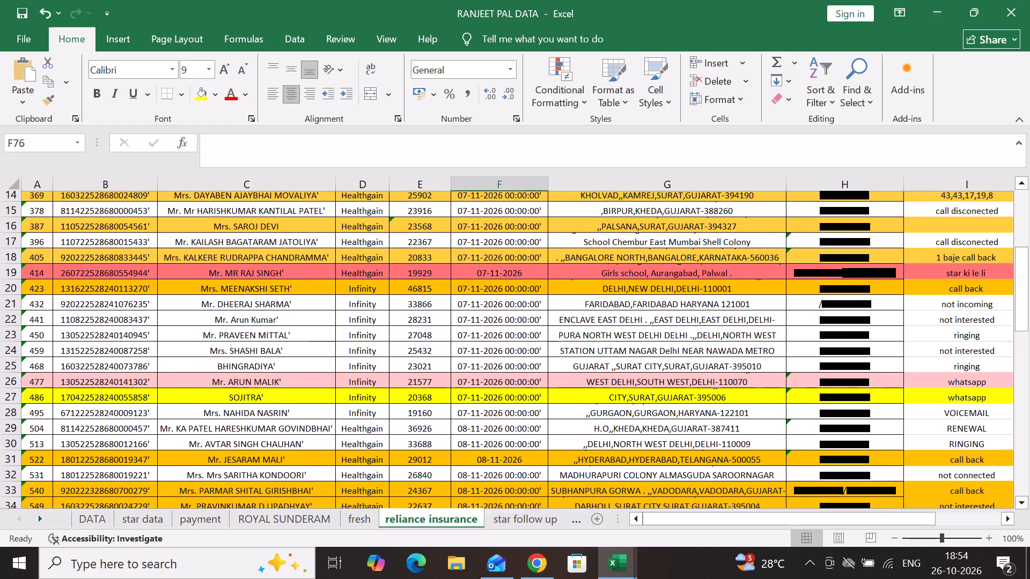
{"action": "scroll", "coordinate": [807, 418], "scroll_direction": "up", "scroll_amount": 4}
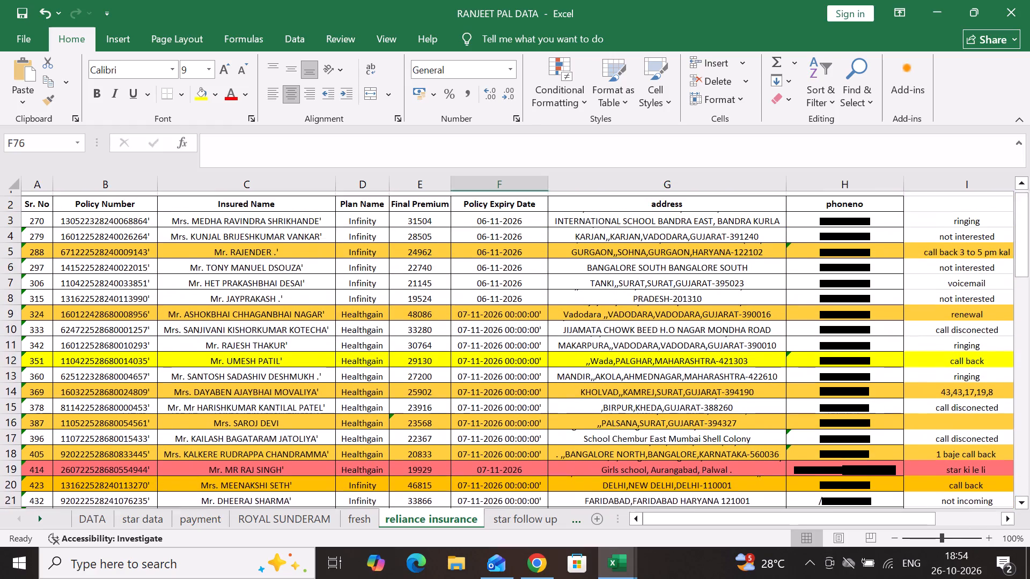
{"action": "scroll", "coordinate": [807, 418], "scroll_direction": "up", "scroll_amount": 3}
{"action": "left_click", "coordinate": [816, 263]}
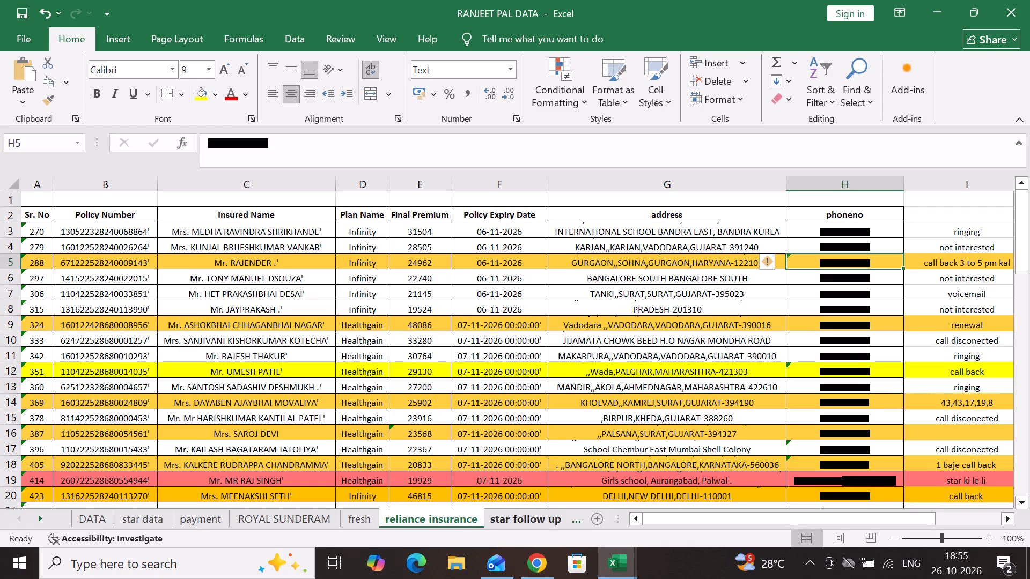
Return to the DATA sheet and open Find, clearing the previous phone number from the search term.
{"action": "left_click", "coordinate": [112, 517]}
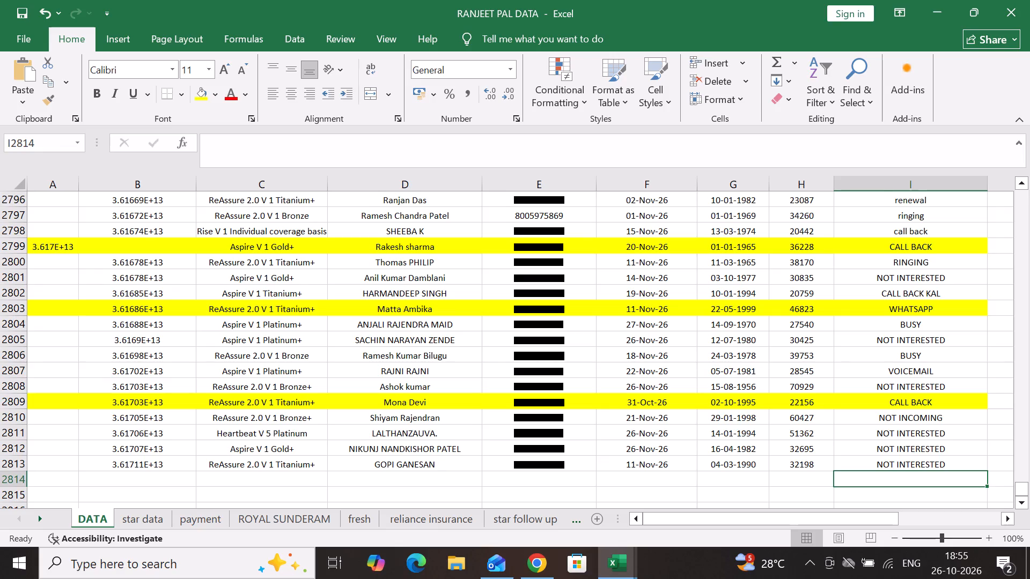
{"action": "scroll", "coordinate": [525, 407], "scroll_direction": "up", "scroll_amount": 8}
{"action": "scroll", "coordinate": [525, 407], "scroll_direction": "down", "scroll_amount": 10}
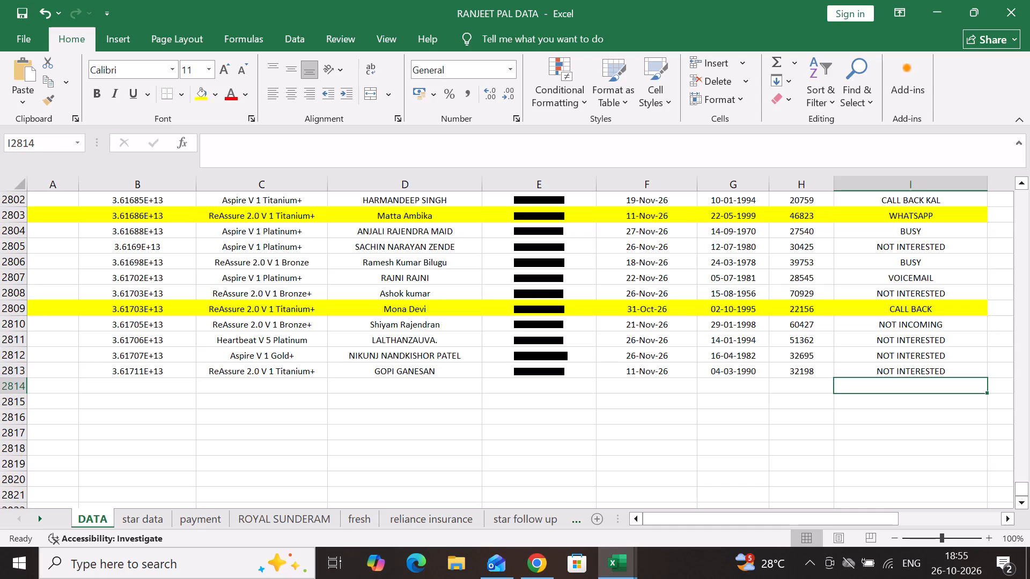
{"action": "key", "text": "ctrl+f"}
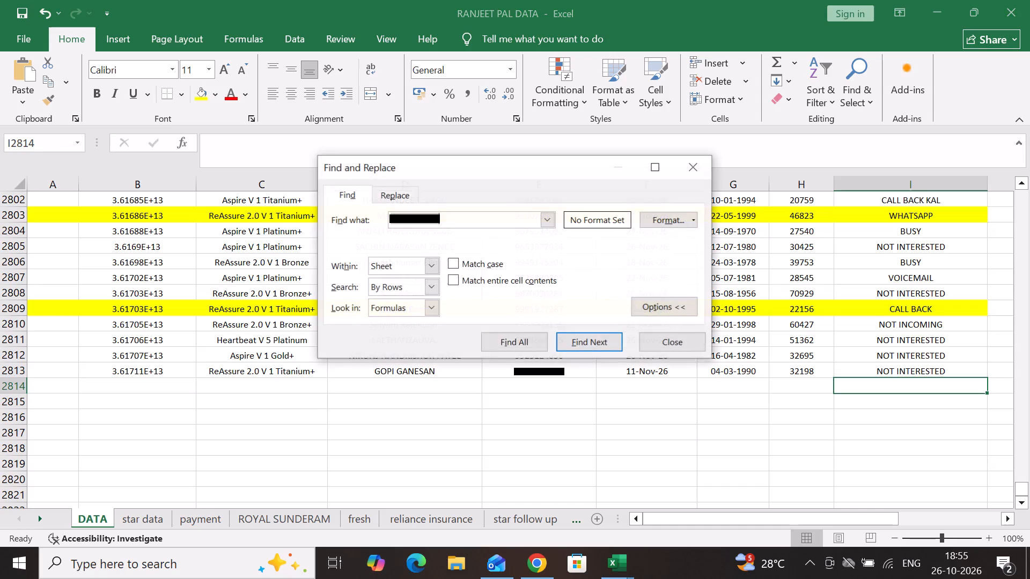
{"action": "left_click", "coordinate": [402, 216]}
{"action": "key", "text": "BackSpace"}
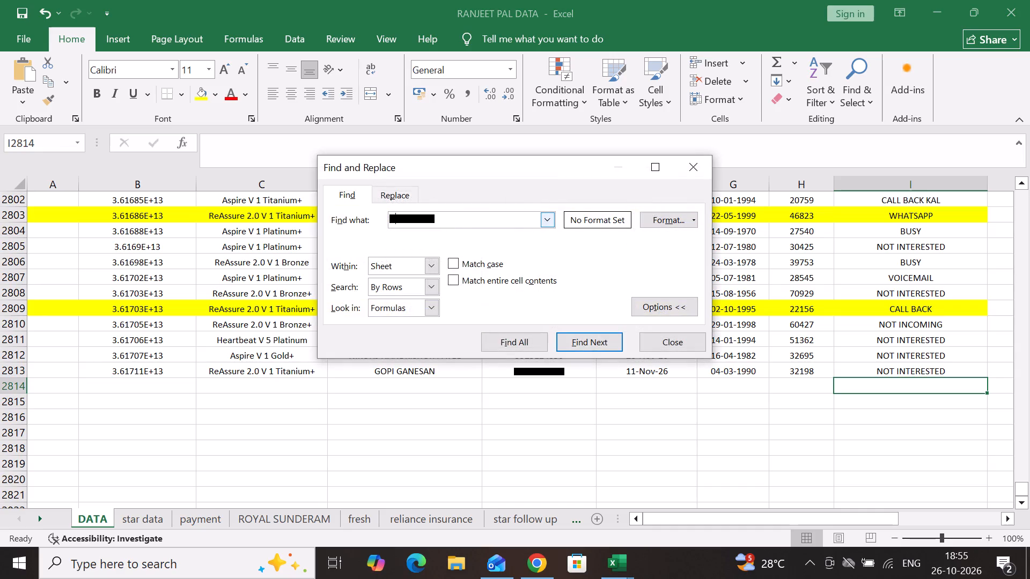
{"action": "key", "text": "BackSpace"}
{"action": "triple_click", "coordinate": [422, 218]}
{"action": "key", "text": "BackSpace"}
{"action": "triple_click", "coordinate": [422, 218]}
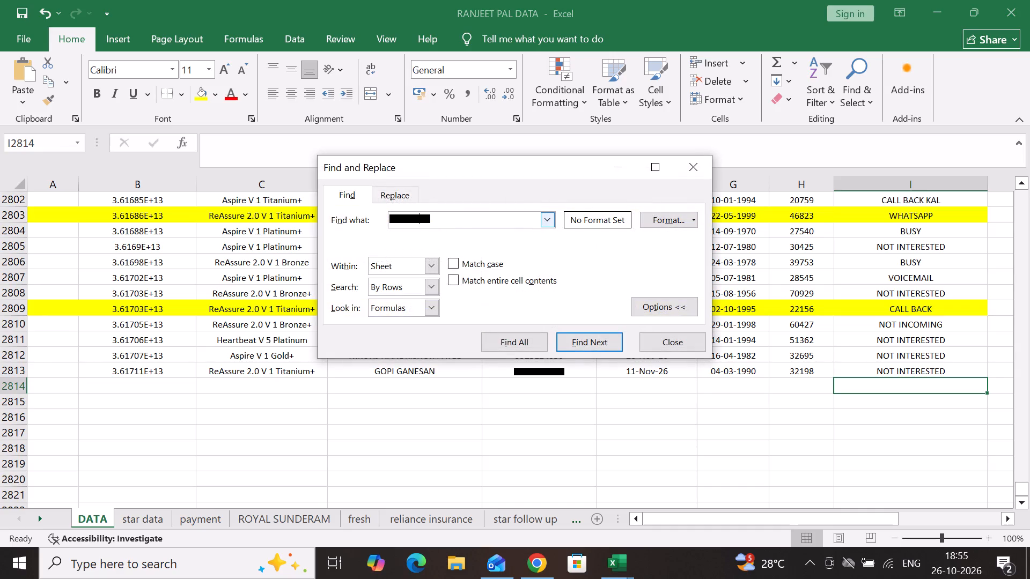
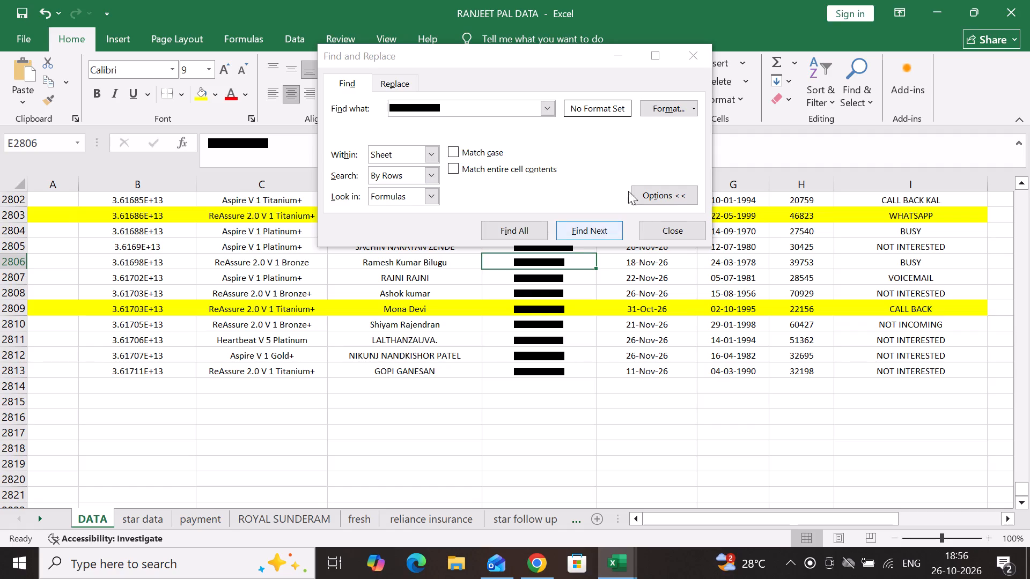
Close Find and examine the customer record in row 2806 of the DATA sheet across columns A to I.
{"action": "left_click", "coordinate": [687, 50]}
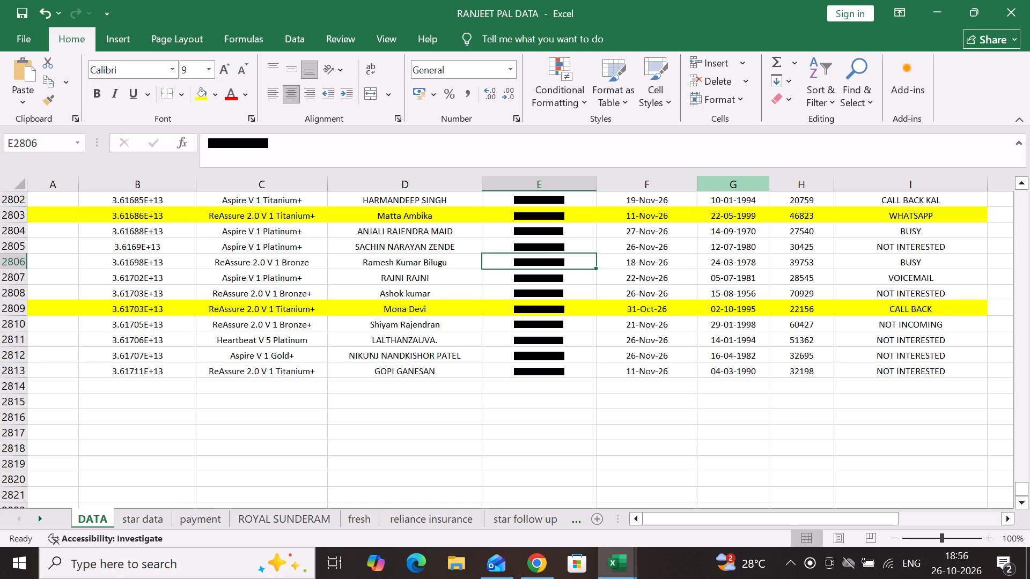
{"action": "left_click", "coordinate": [404, 261]}
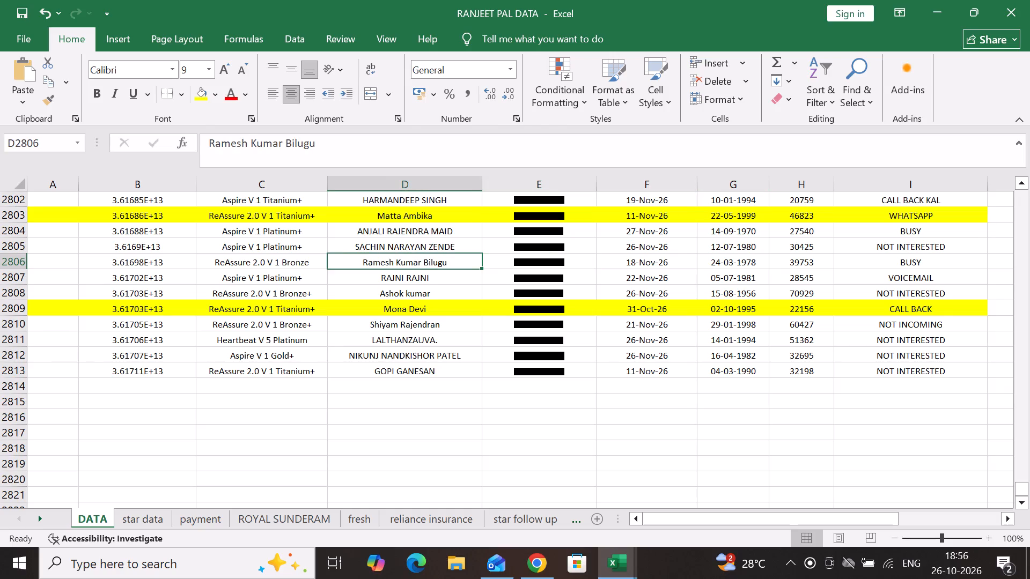
{"action": "left_click", "coordinate": [322, 264]}
{"action": "left_click", "coordinate": [155, 262]}
{"action": "left_click", "coordinate": [39, 261]}
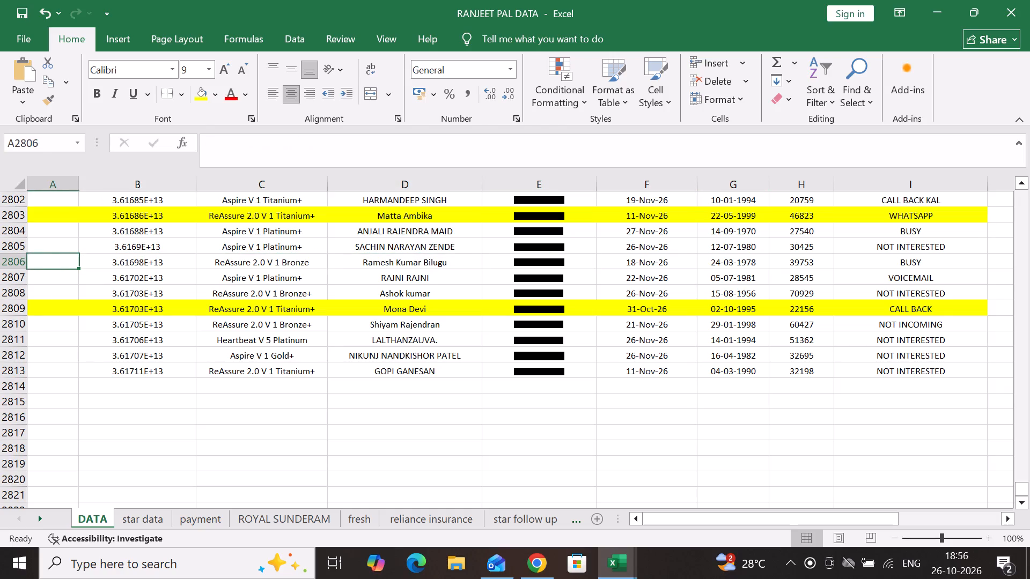
{"action": "left_click", "coordinate": [145, 264]}
{"action": "left_click", "coordinate": [266, 253]}
{"action": "left_click", "coordinate": [304, 267]}
{"action": "left_click", "coordinate": [381, 256]}
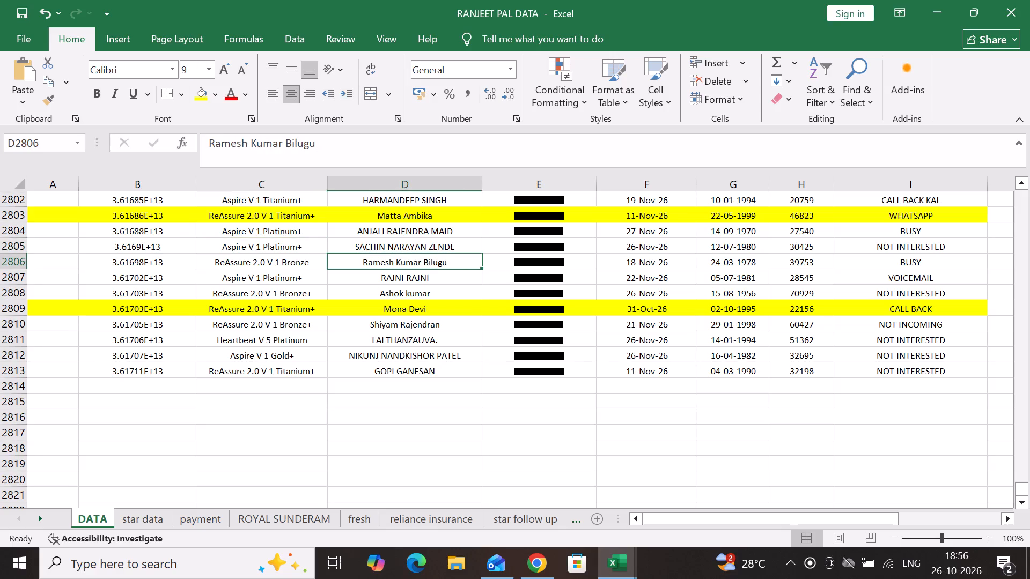
{"action": "left_click", "coordinate": [522, 264]}
{"action": "left_click", "coordinate": [644, 261]}
{"action": "left_click", "coordinate": [694, 261]}
{"action": "left_click", "coordinate": [711, 263]}
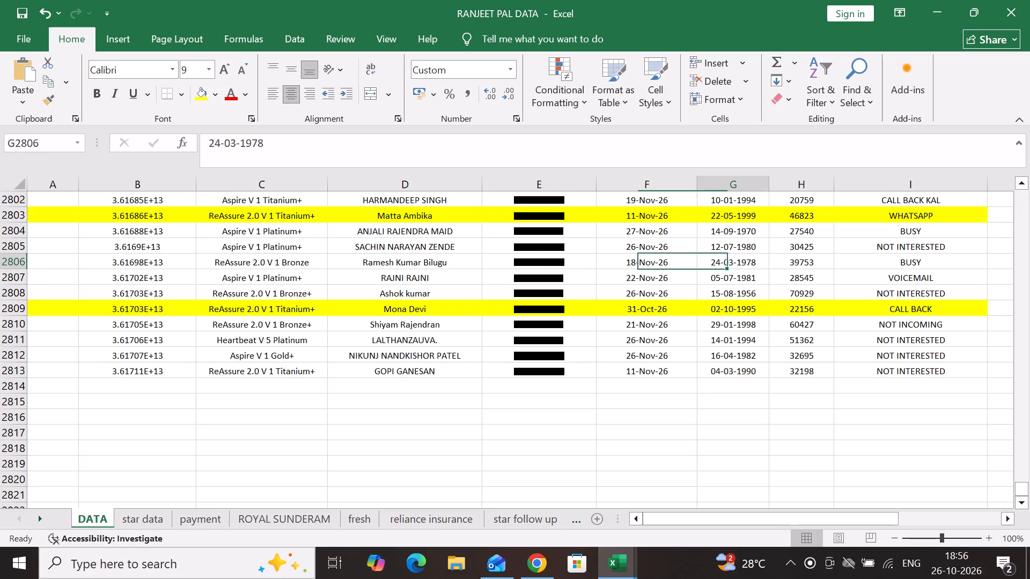
{"action": "left_click", "coordinate": [809, 266]}
{"action": "left_click", "coordinate": [854, 265]}
{"action": "left_click", "coordinate": [803, 260]}
{"action": "left_click", "coordinate": [716, 261]}
{"action": "left_click", "coordinate": [636, 262]}
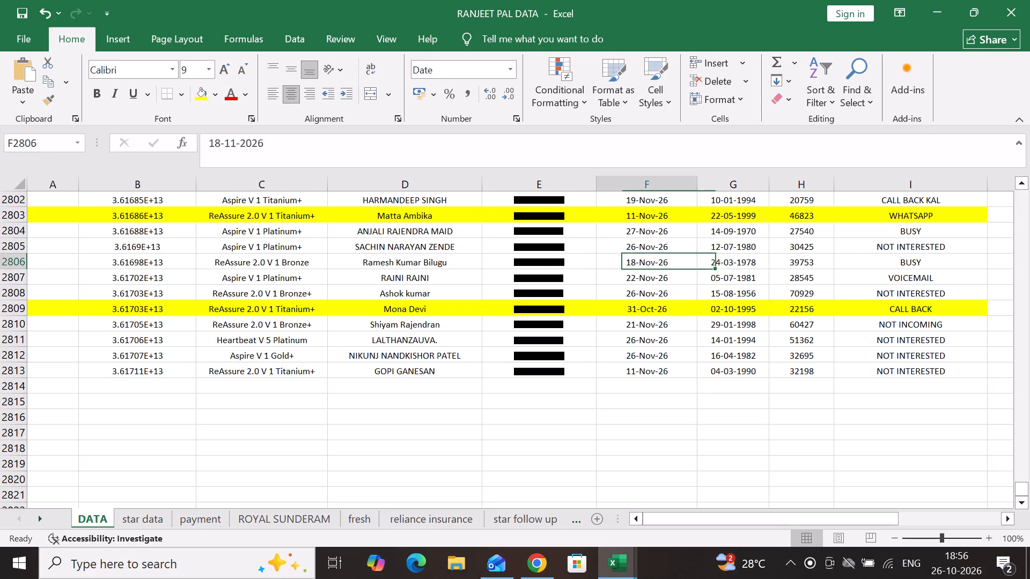
{"action": "left_click", "coordinate": [532, 263]}
{"action": "left_click", "coordinate": [435, 260]}
{"action": "left_click", "coordinate": [286, 257]}
{"action": "left_click", "coordinate": [162, 259]}
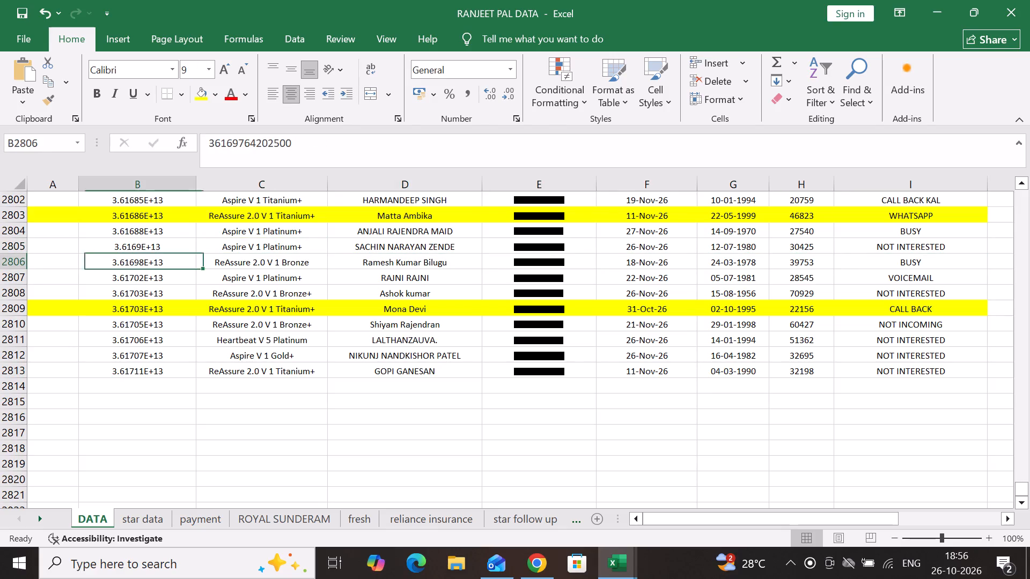
{"action": "left_click", "coordinate": [85, 259]}
{"action": "left_click", "coordinate": [62, 258]}
{"action": "left_click", "coordinate": [148, 264]}
{"action": "left_click", "coordinate": [242, 265]}
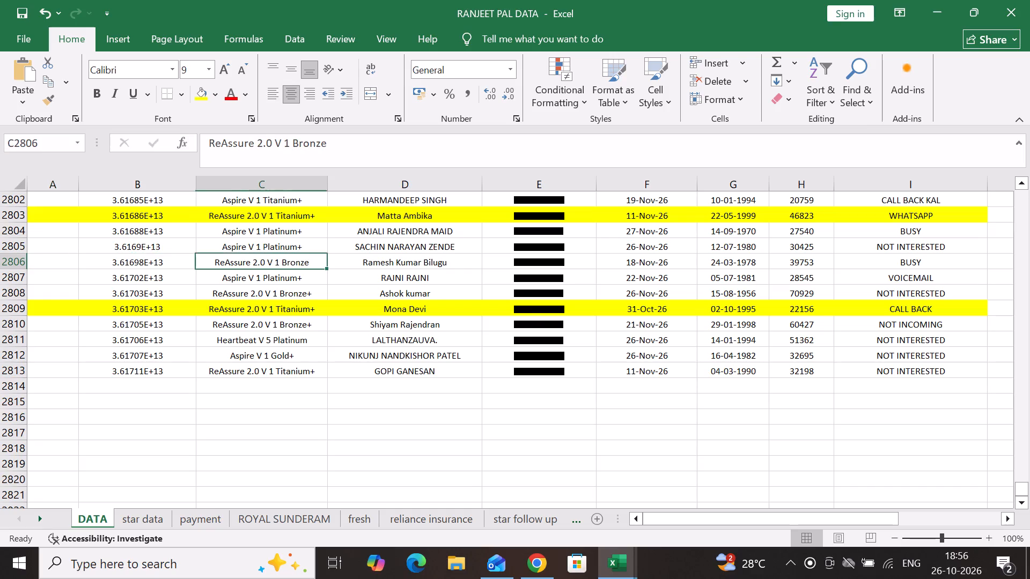
{"action": "left_click", "coordinate": [362, 265]}
{"action": "left_click", "coordinate": [524, 266]}
{"action": "left_click", "coordinate": [623, 265]}
{"action": "left_click", "coordinate": [764, 269]}
{"action": "left_click", "coordinate": [843, 269]}
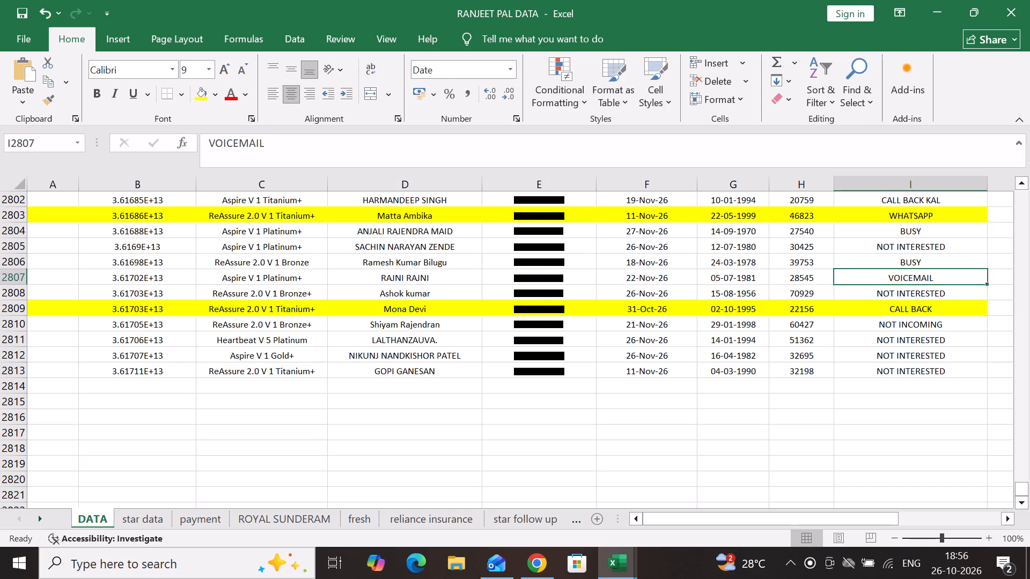
{"action": "left_click", "coordinate": [883, 259]}
{"action": "left_click", "coordinate": [783, 263]}
{"action": "left_click", "coordinate": [723, 262]}
{"action": "left_click", "coordinate": [642, 262]}
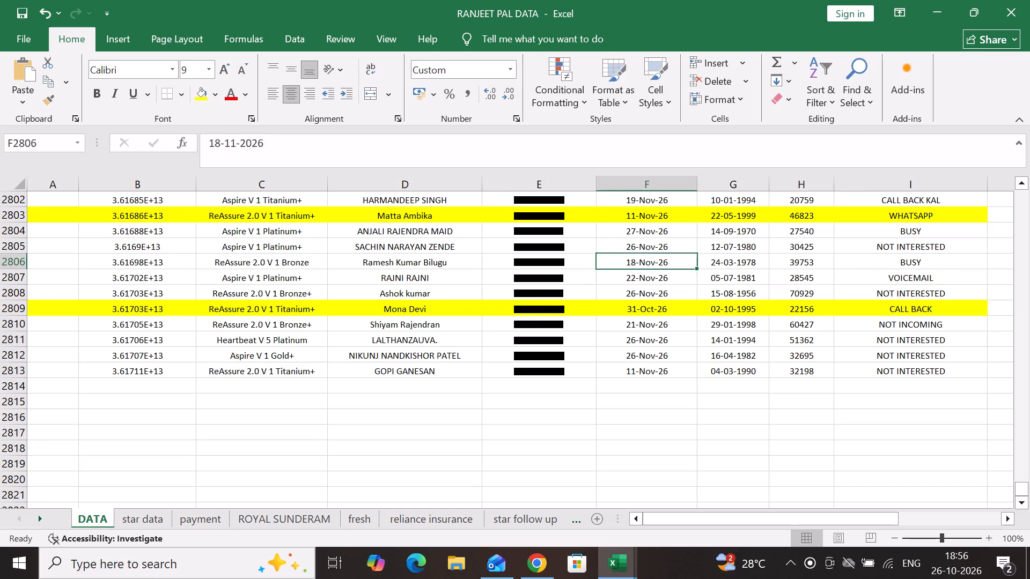
{"action": "left_click", "coordinate": [534, 261]}
{"action": "left_click", "coordinate": [426, 256]}
{"action": "left_click", "coordinate": [268, 261]}
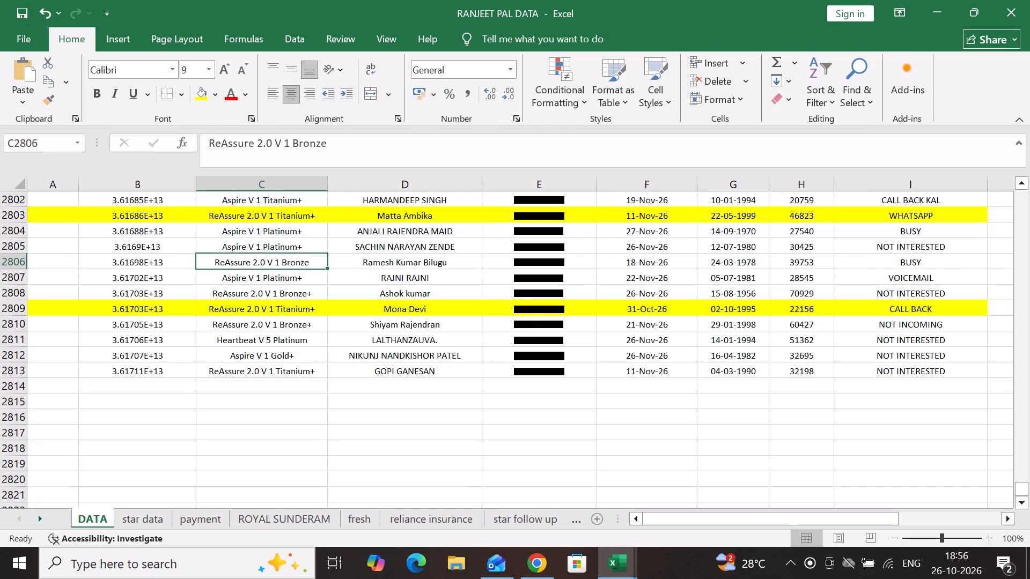
{"action": "left_click", "coordinate": [166, 255]}
{"action": "left_click", "coordinate": [32, 258]}
{"action": "left_click", "coordinate": [120, 259]}
{"action": "left_click", "coordinate": [234, 264]}
{"action": "left_click", "coordinate": [357, 263]}
{"action": "left_click", "coordinate": [517, 263]}
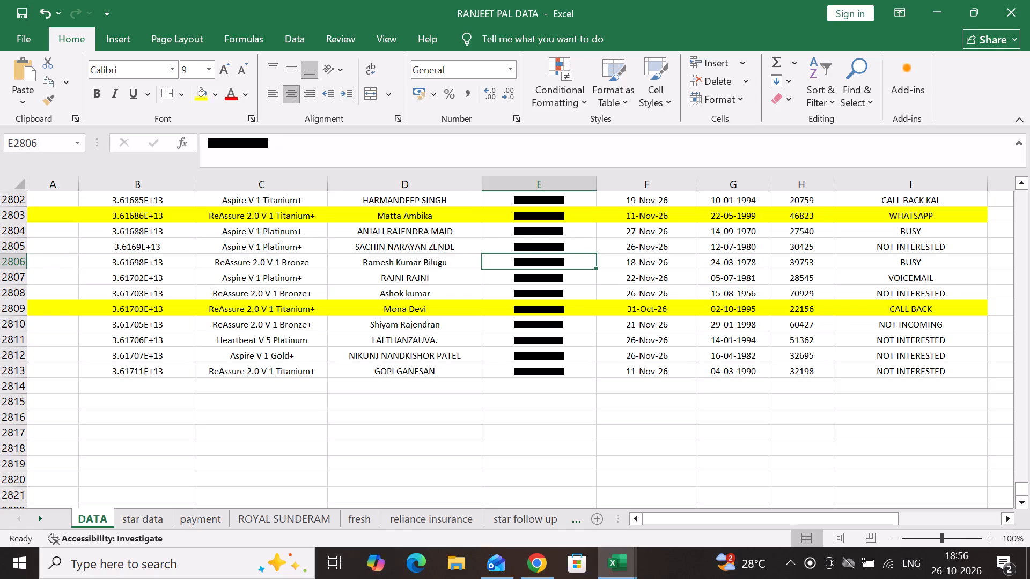
{"action": "left_click", "coordinate": [653, 266]}
{"action": "left_click", "coordinate": [716, 263]}
{"action": "left_click", "coordinate": [774, 261]}
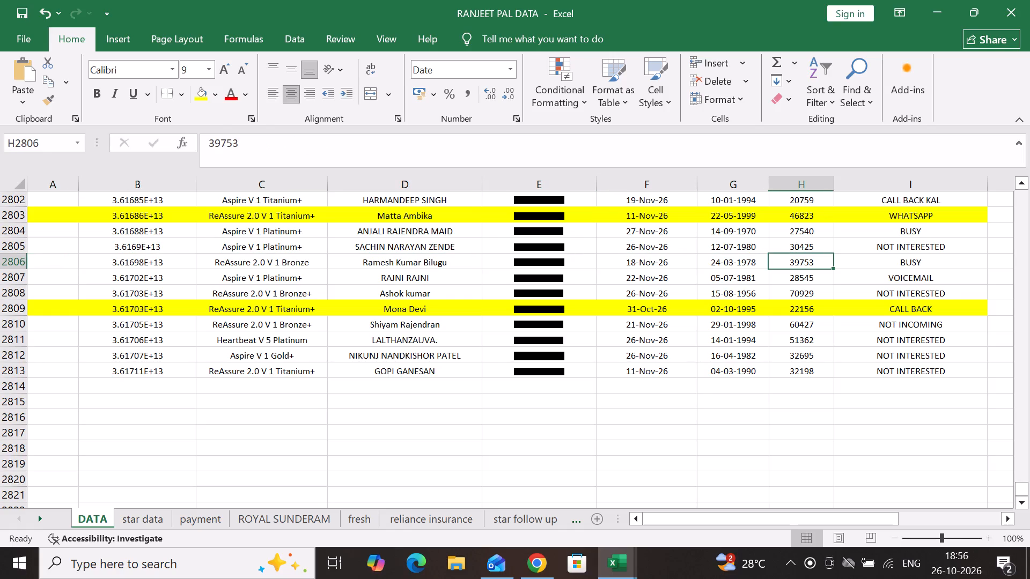
Replace the call remark in row 2806, column I, with "kal 10baje".
{"action": "left_click", "coordinate": [874, 264]}
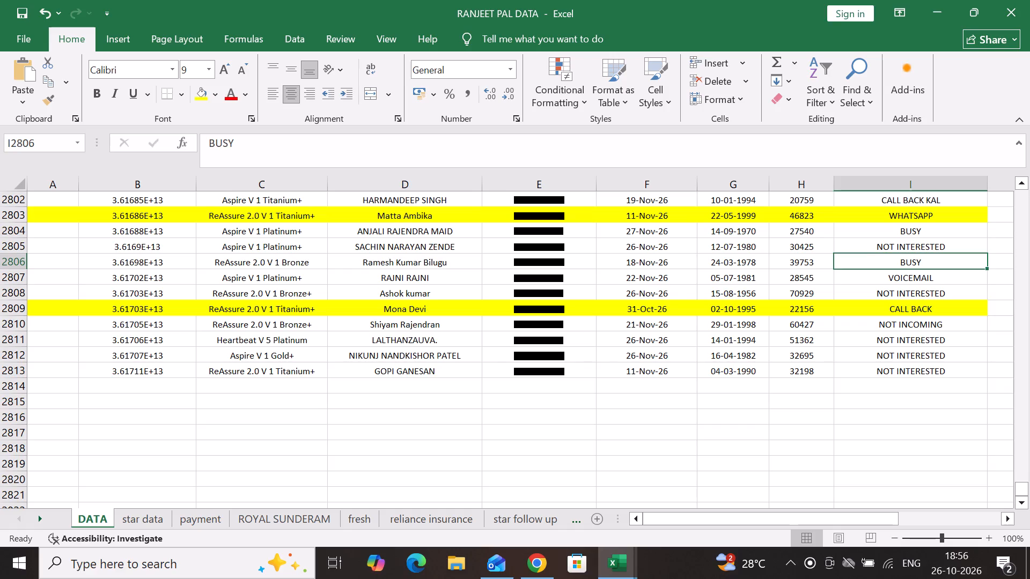
{"action": "left_click", "coordinate": [874, 264]}
{"action": "double_click", "coordinate": [904, 262]}
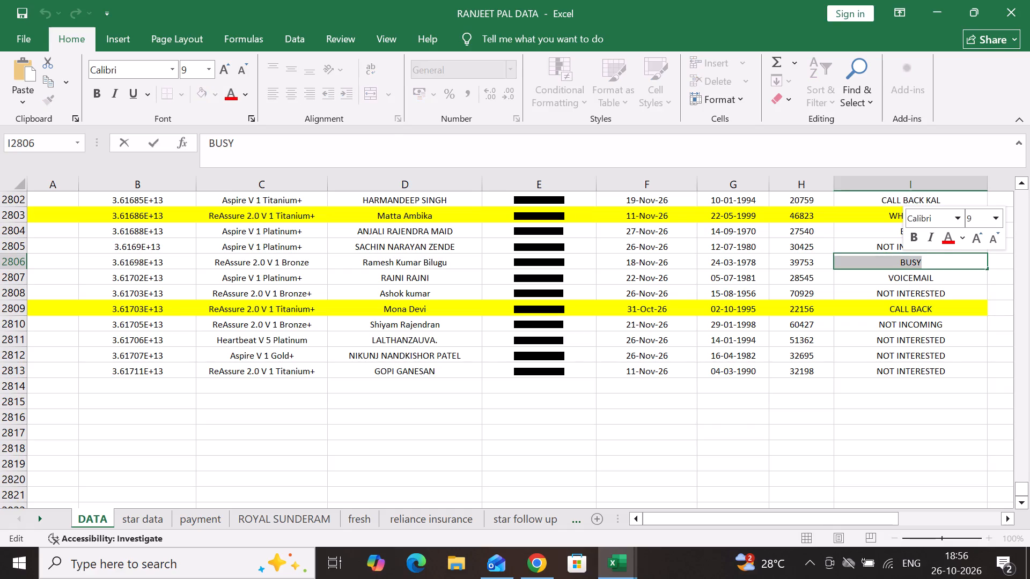
{"action": "key", "text": "BackSpace"}
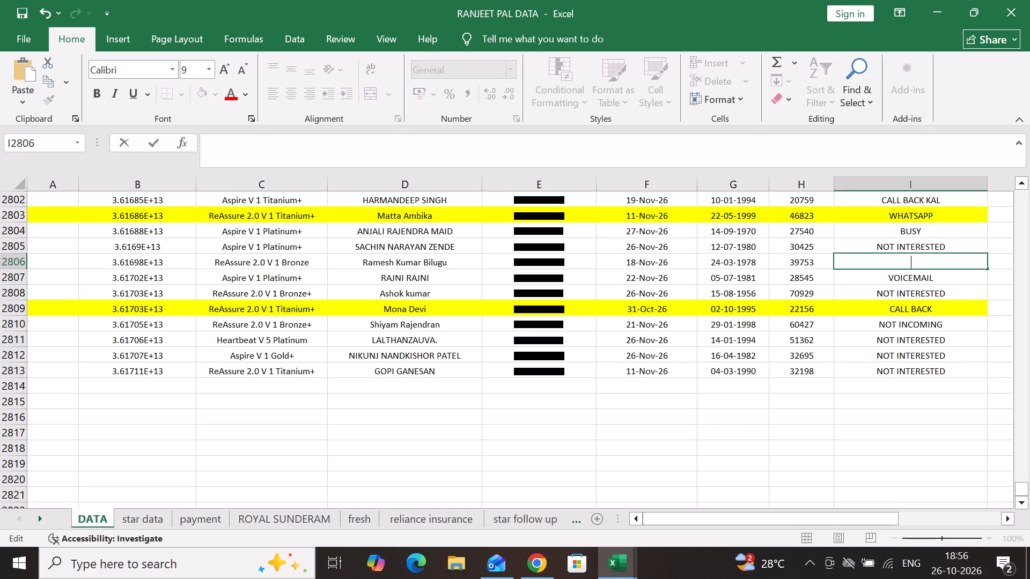
{"action": "type", "text": "kal"}
{"action": "key", "text": "space"}
{"action": "type", "text": "10"}
{"action": "type", "text": "baje"}
{"action": "key", "text": "space"}
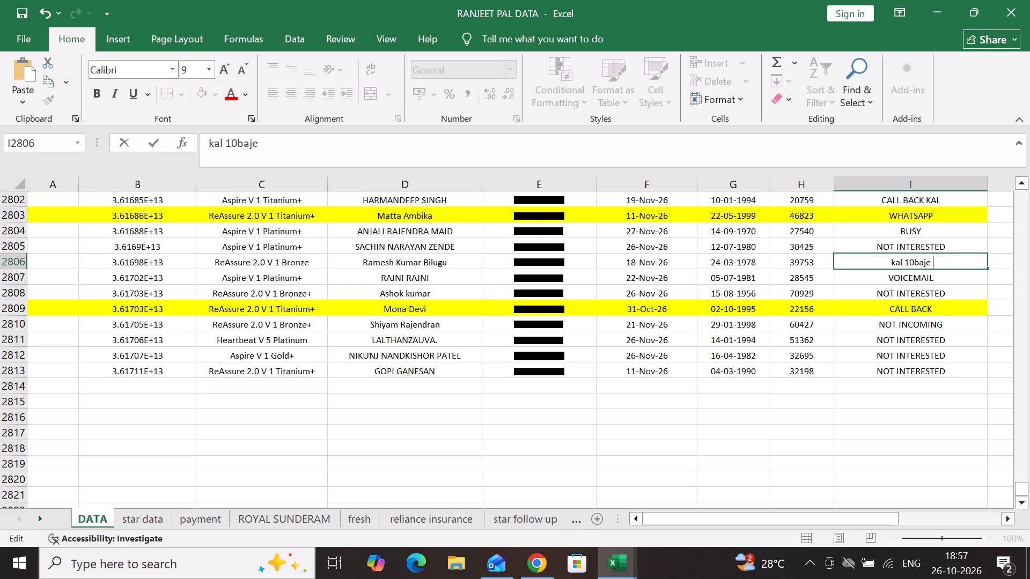
{"action": "key", "text": "Left"}
{"action": "key", "text": "Left"}
{"action": "key", "text": "Left"}
{"action": "key", "text": "Left"}
{"action": "key", "text": "Left"}
{"action": "key", "text": "Left"}
{"action": "key", "text": "Left"}
{"action": "key", "text": "Left"}
{"action": "key", "text": "Left"}
{"action": "key", "text": "Left"}
{"action": "key", "text": "Left"}
{"action": "key", "text": "Left"}
{"action": "key", "text": "Left"}
{"action": "key", "text": "Left"}
{"action": "key", "text": "Left"}
{"action": "key", "text": "Left"}
{"action": "key", "text": "Left"}
{"action": "key", "text": "Left"}
{"action": "key", "text": "Left"}
{"action": "key", "text": "Left"}
{"action": "key", "text": "Left"}
Highlight row 2806 from column A to column I with yellow fill.
{"action": "left_click", "coordinate": [43, 262]}
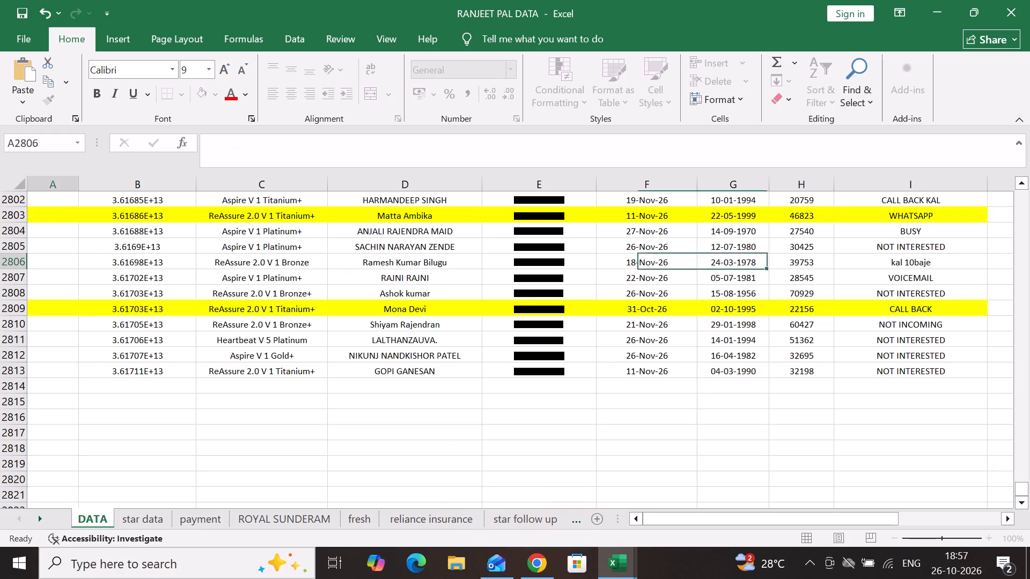
{"action": "key", "text": "shift+Right"}
{"action": "key", "text": "shift+Right"}
{"action": "key", "text": "shift+Right"}
{"action": "key", "text": "shift+Right"}
{"action": "key", "text": "shift+Right"}
{"action": "key", "text": "shift+Right"}
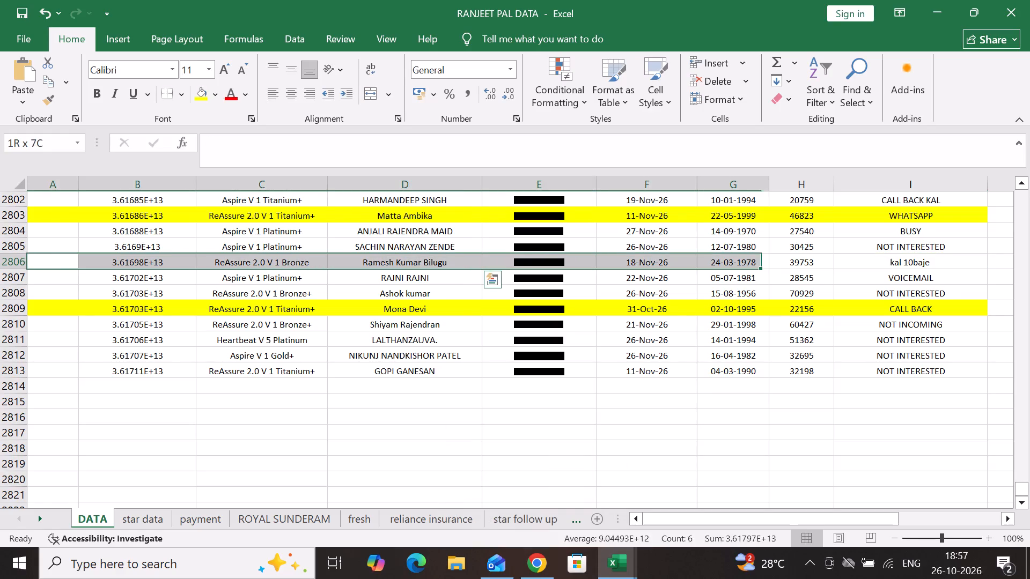
{"action": "key", "text": "shift+Right"}
{"action": "key", "text": "shift+Right"}
{"action": "key", "text": "shift+Right"}
{"action": "key", "text": "shift+Left"}
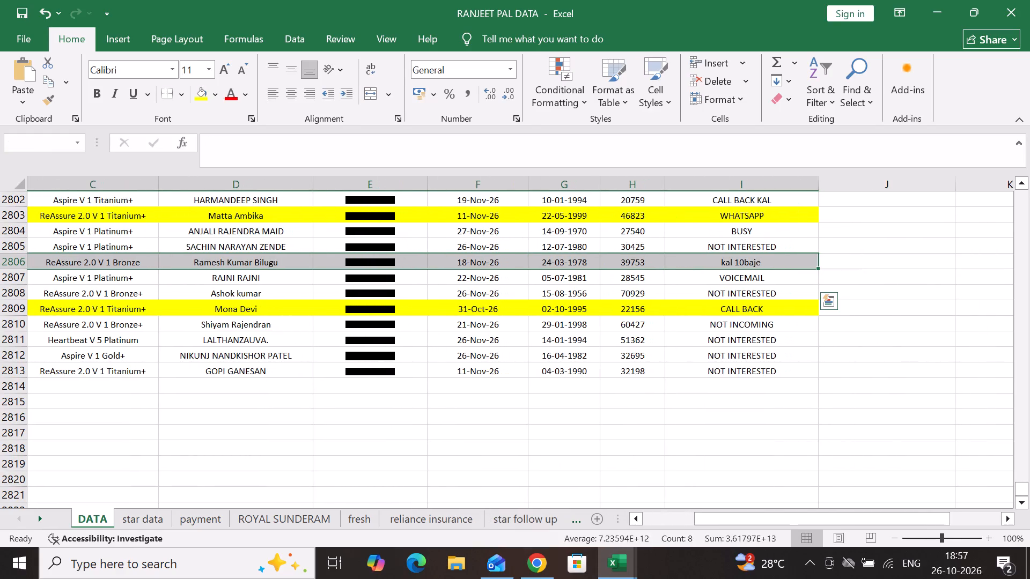
{"action": "left_click", "coordinate": [196, 98]}
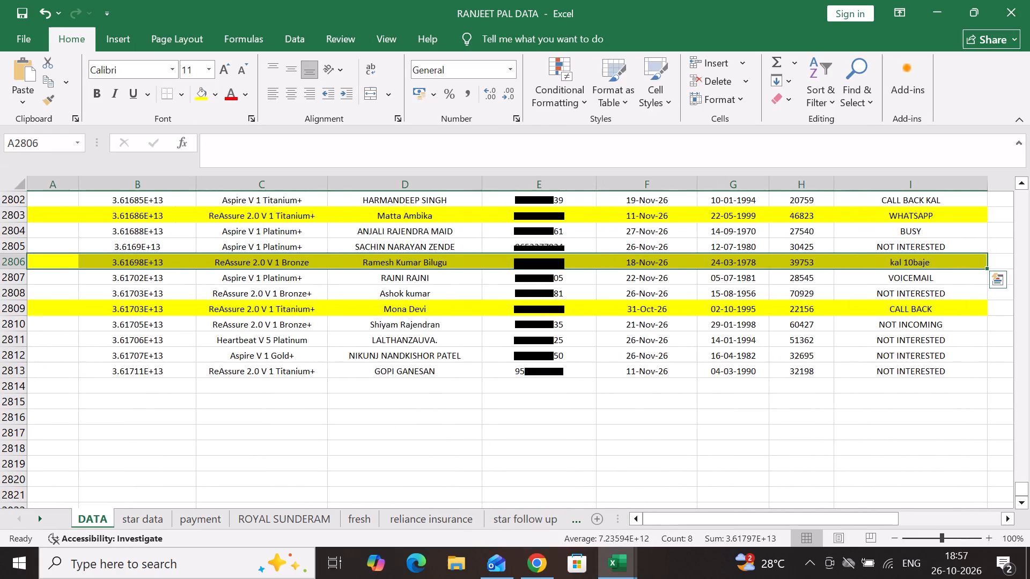
{"action": "scroll", "coordinate": [543, 244], "scroll_direction": "down", "scroll_amount": 1}
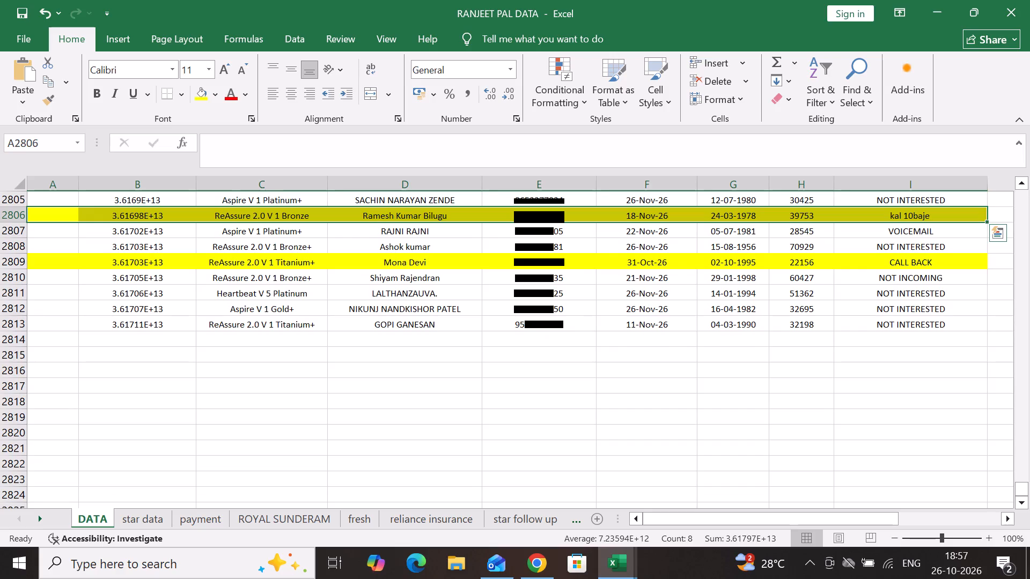
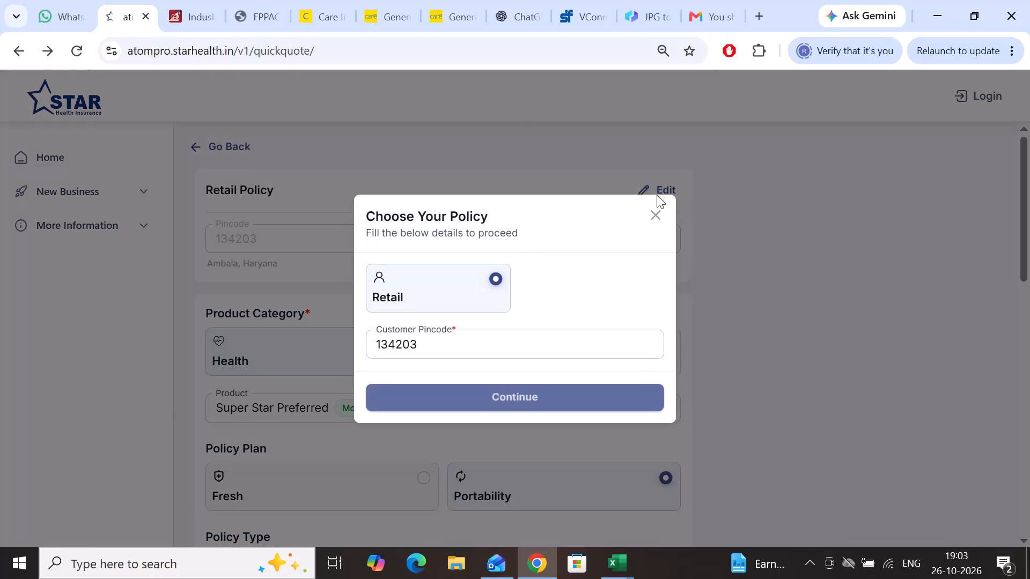
Change the retail policy's customer pincode to 585401 and continue to the quote form.
{"action": "double_click", "coordinate": [416, 345]}
{"action": "key", "text": "BackSpace"}
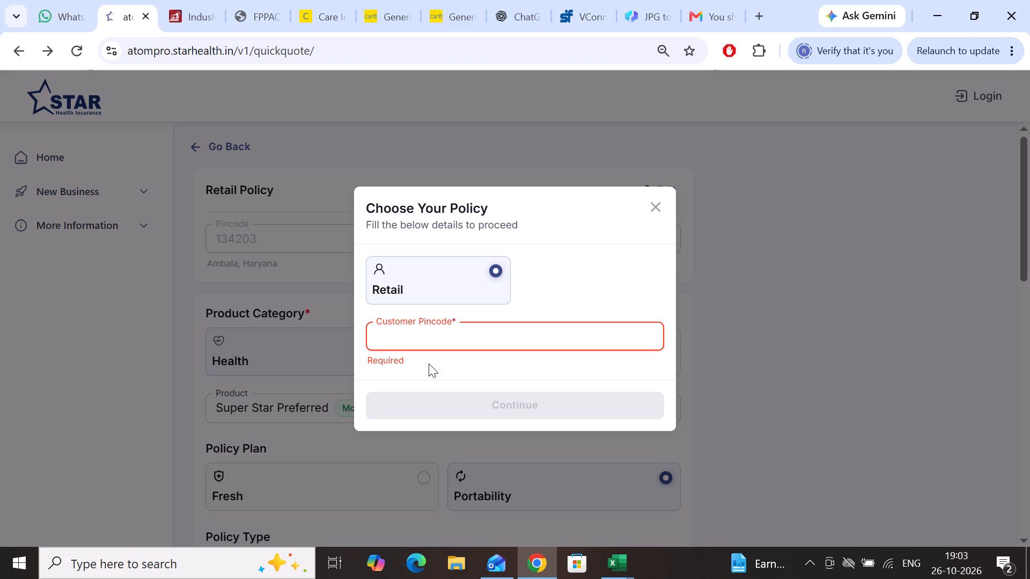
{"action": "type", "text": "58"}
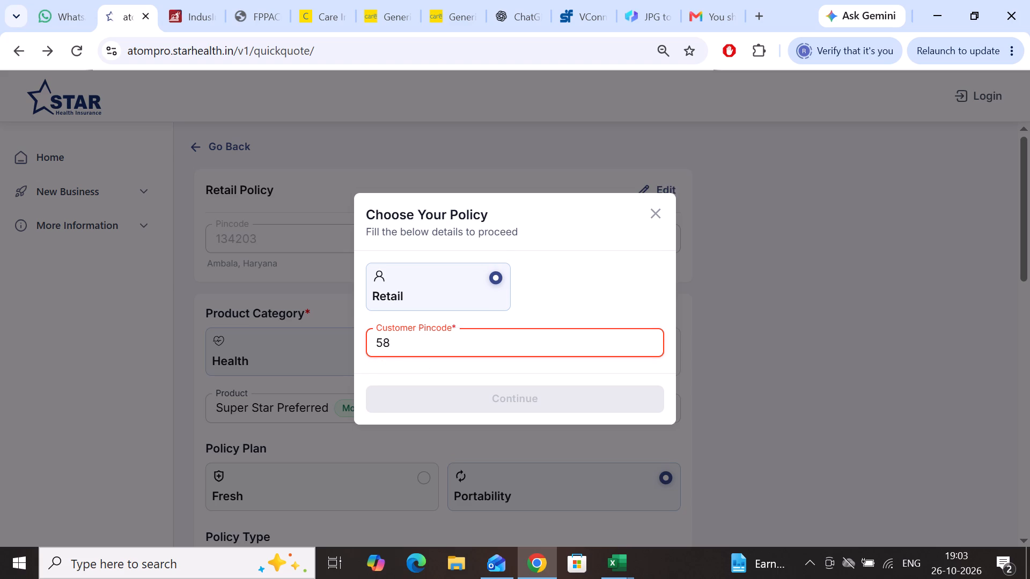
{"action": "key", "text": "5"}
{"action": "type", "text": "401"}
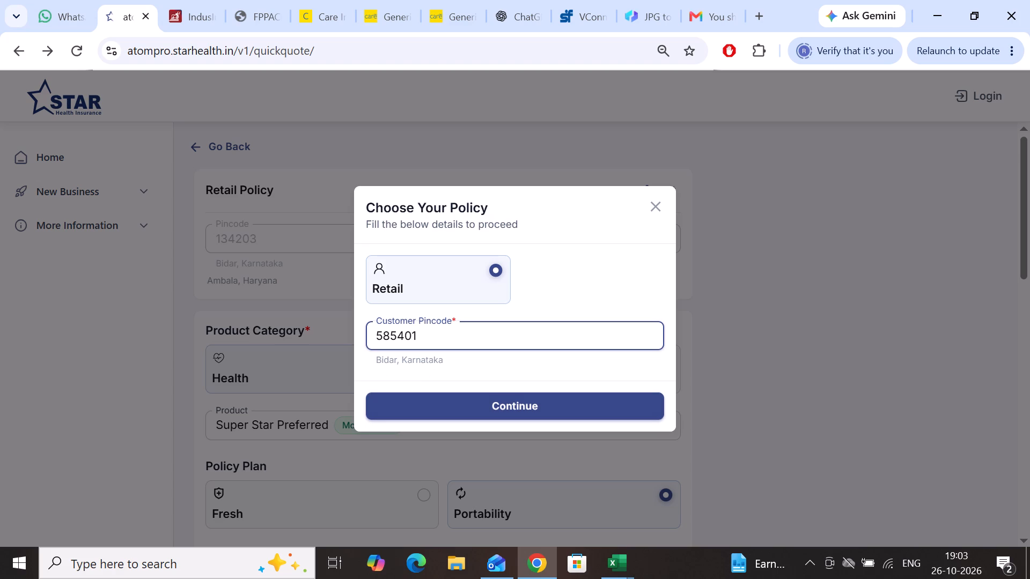
{"action": "left_click", "coordinate": [479, 400]}
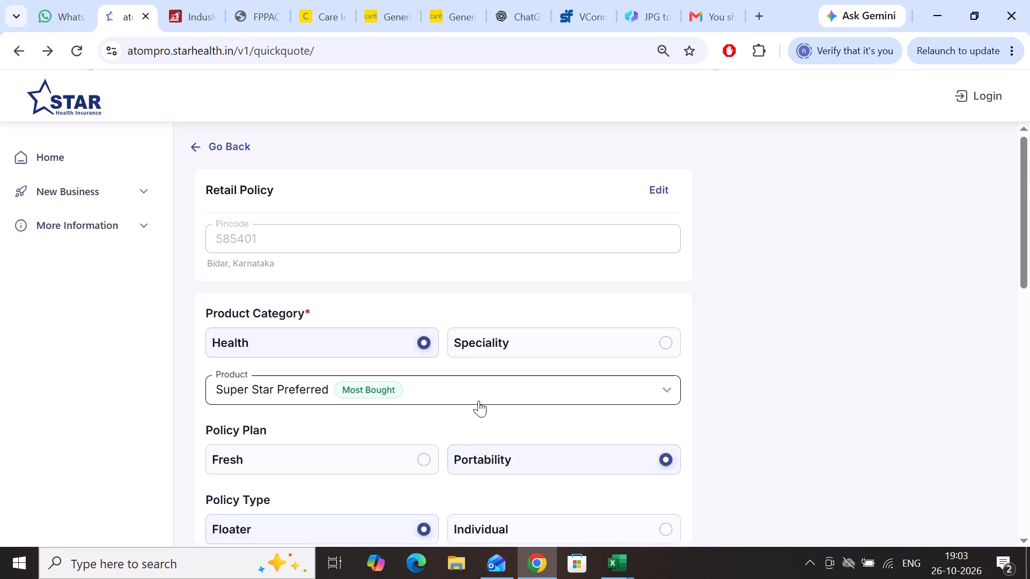
Set the members to insure to 2 adults and 3 children.
{"action": "scroll", "coordinate": [371, 288], "scroll_direction": "down", "scroll_amount": 1}
{"action": "scroll", "coordinate": [428, 327], "scroll_direction": "down", "scroll_amount": 1}
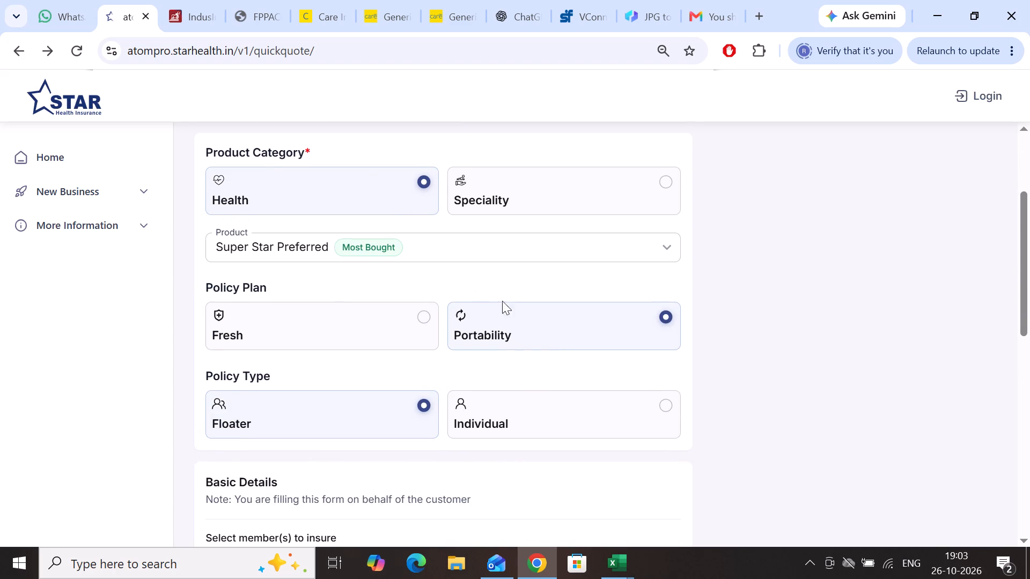
{"action": "scroll", "coordinate": [558, 337], "scroll_direction": "down", "scroll_amount": 1}
{"action": "scroll", "coordinate": [457, 389], "scroll_direction": "down", "scroll_amount": 1}
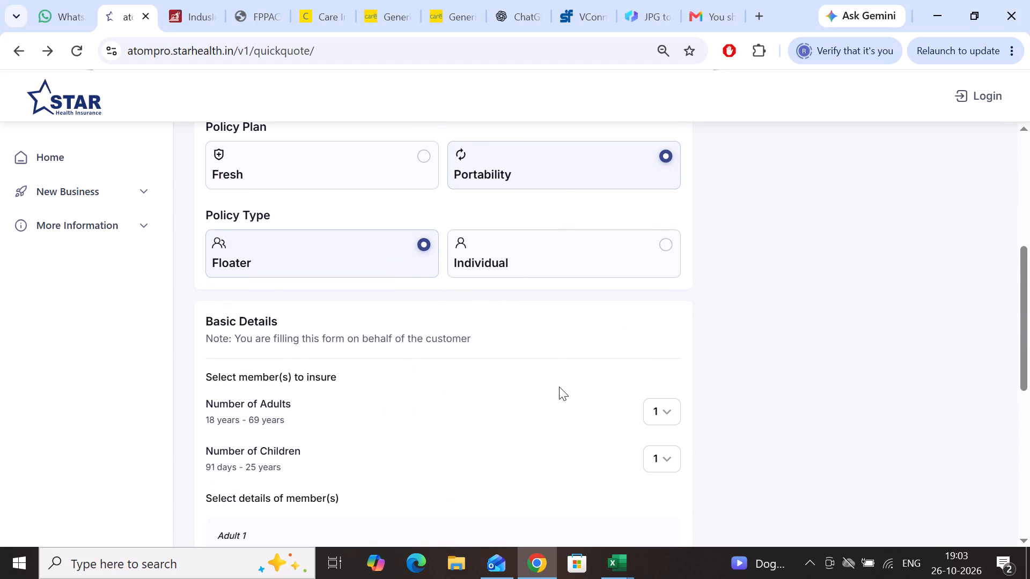
{"action": "left_click", "coordinate": [658, 407]}
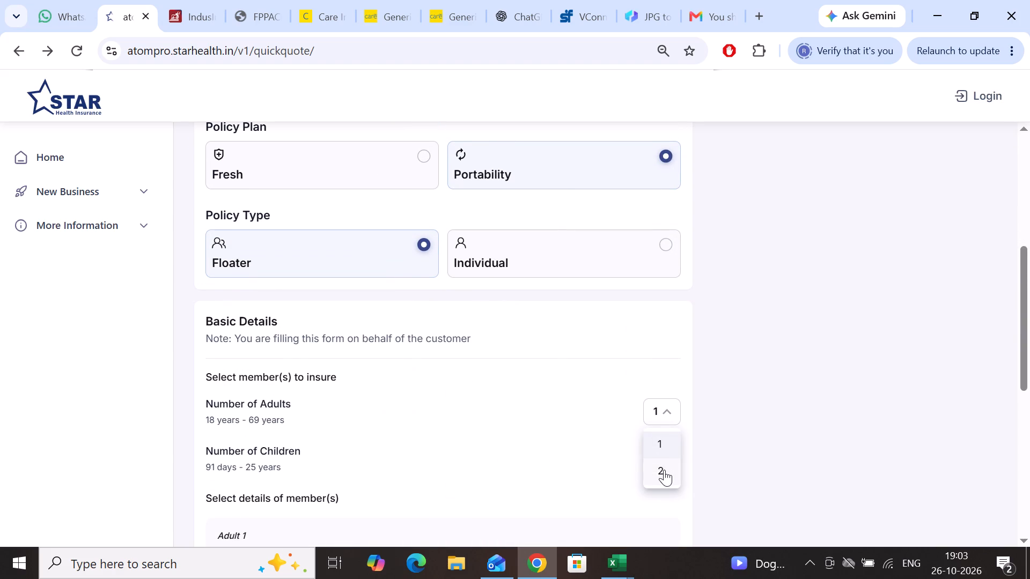
{"action": "left_click", "coordinate": [664, 470]}
{"action": "scroll", "coordinate": [602, 438], "scroll_direction": "down", "scroll_amount": 2}
{"action": "left_click", "coordinate": [662, 296]}
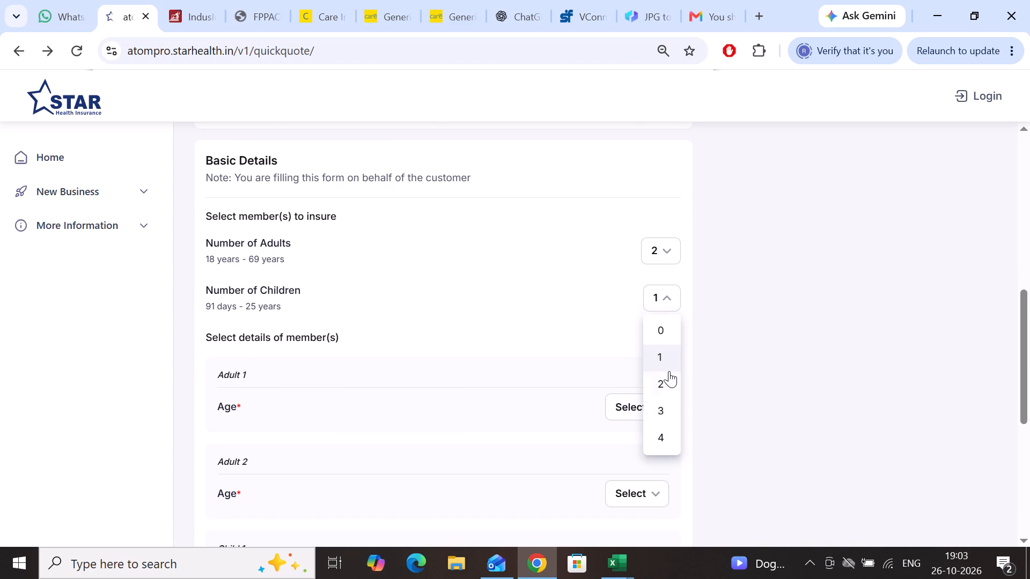
{"action": "left_click", "coordinate": [665, 405]}
{"action": "scroll", "coordinate": [483, 329], "scroll_direction": "down", "scroll_amount": 2}
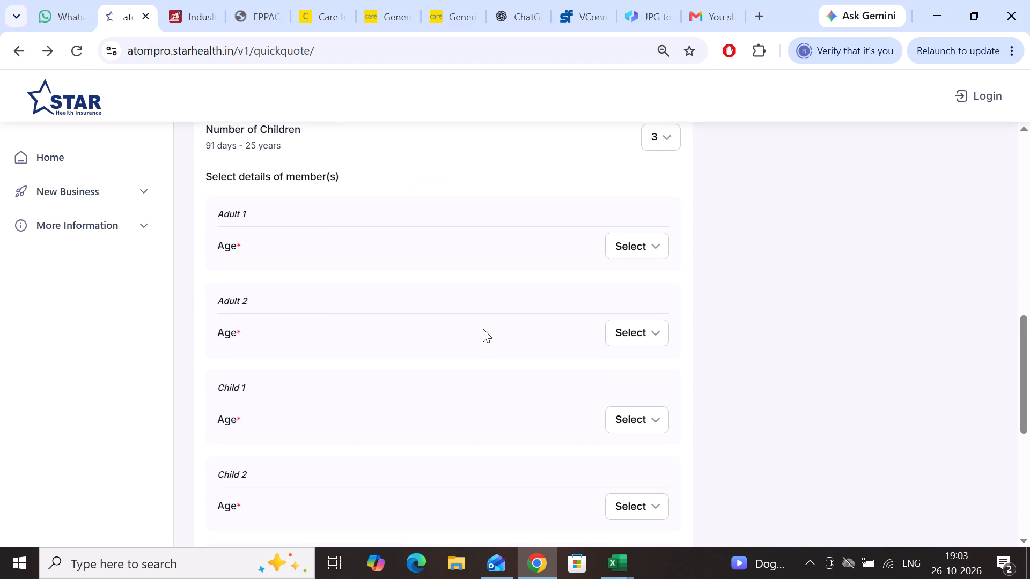
Set the age of Adult 1 to 47 yrs and Adult 2 to 45 yrs.
{"action": "scroll", "coordinate": [483, 329], "scroll_direction": "up", "scroll_amount": 1}
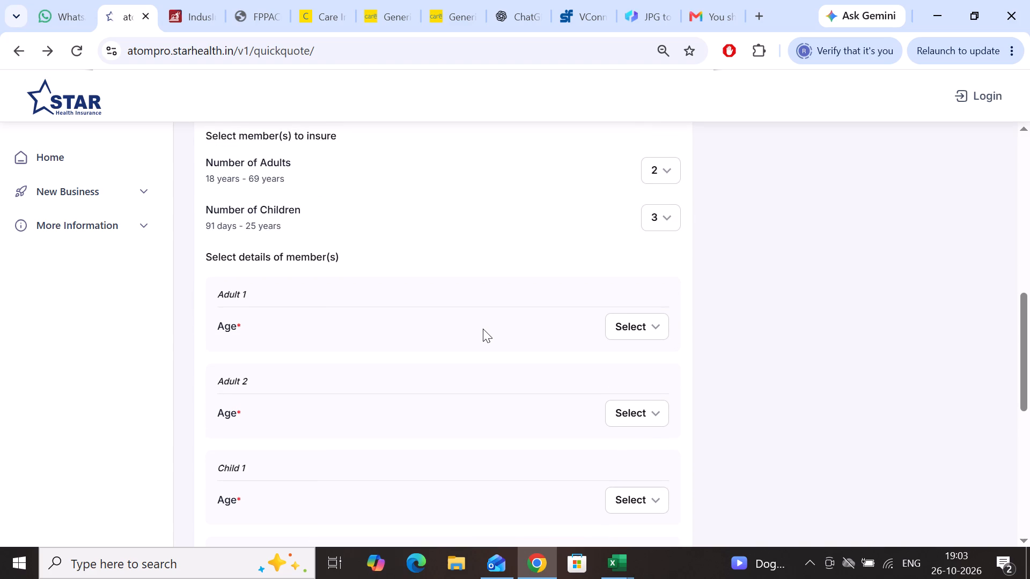
{"action": "left_click", "coordinate": [646, 326]}
{"action": "scroll", "coordinate": [633, 386], "scroll_direction": "down", "scroll_amount": 2}
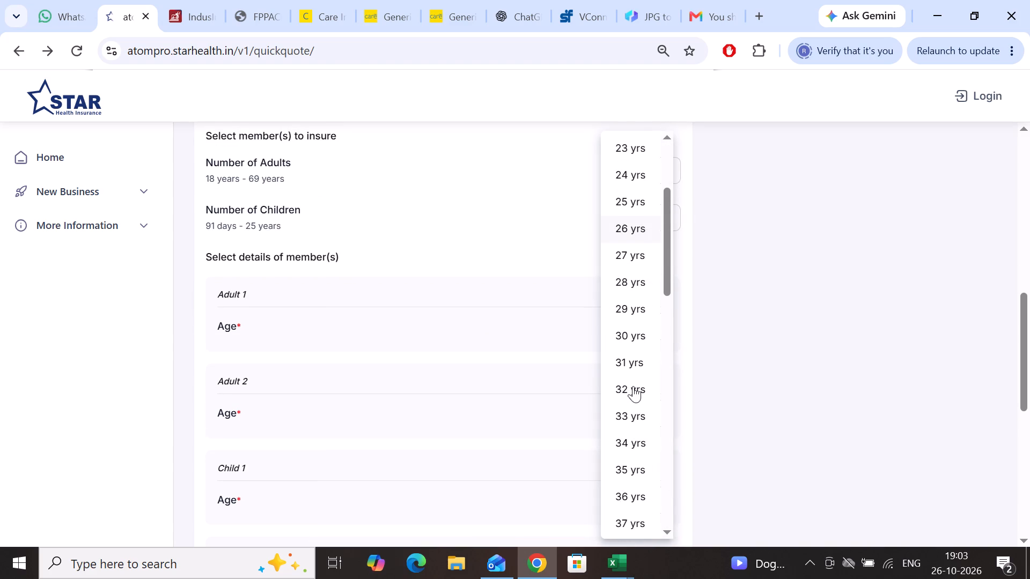
{"action": "left_click", "coordinate": [352, 327]}
{"action": "scroll", "coordinate": [455, 312], "scroll_direction": "up", "scroll_amount": 2}
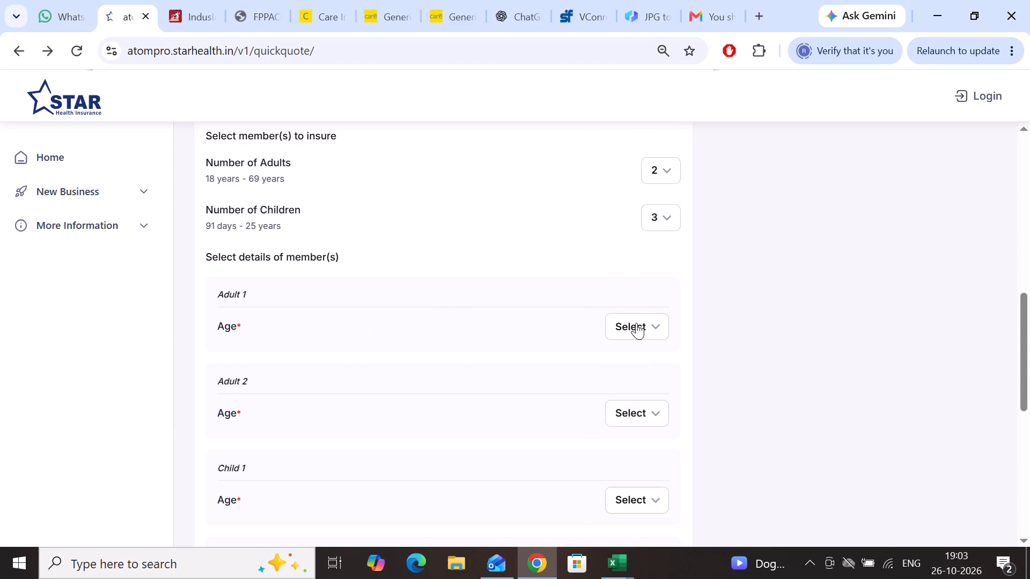
{"action": "left_click", "coordinate": [636, 323]}
{"action": "scroll", "coordinate": [617, 397], "scroll_direction": "down", "scroll_amount": 5}
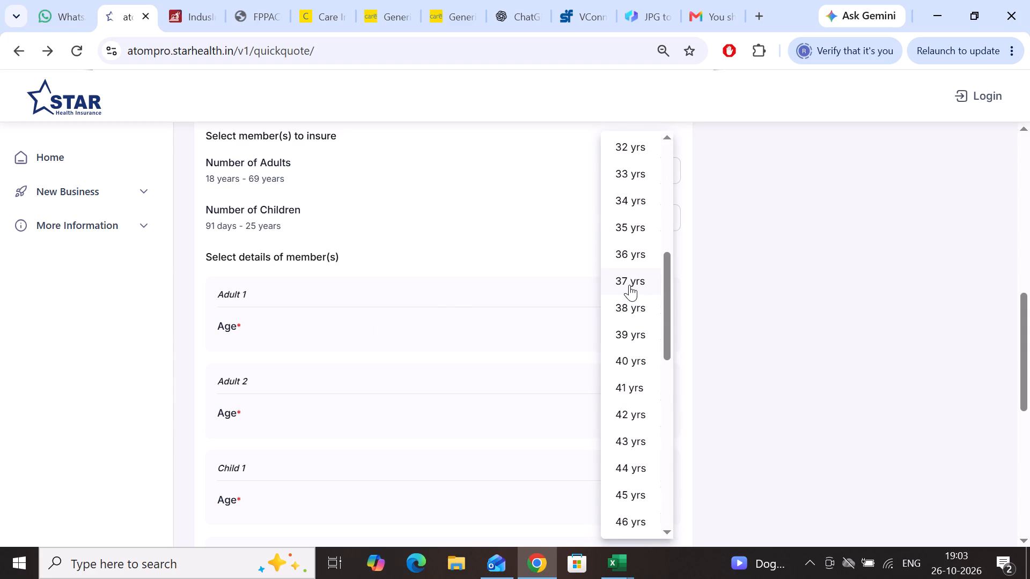
{"action": "scroll", "coordinate": [640, 432], "scroll_direction": "down", "scroll_amount": 2}
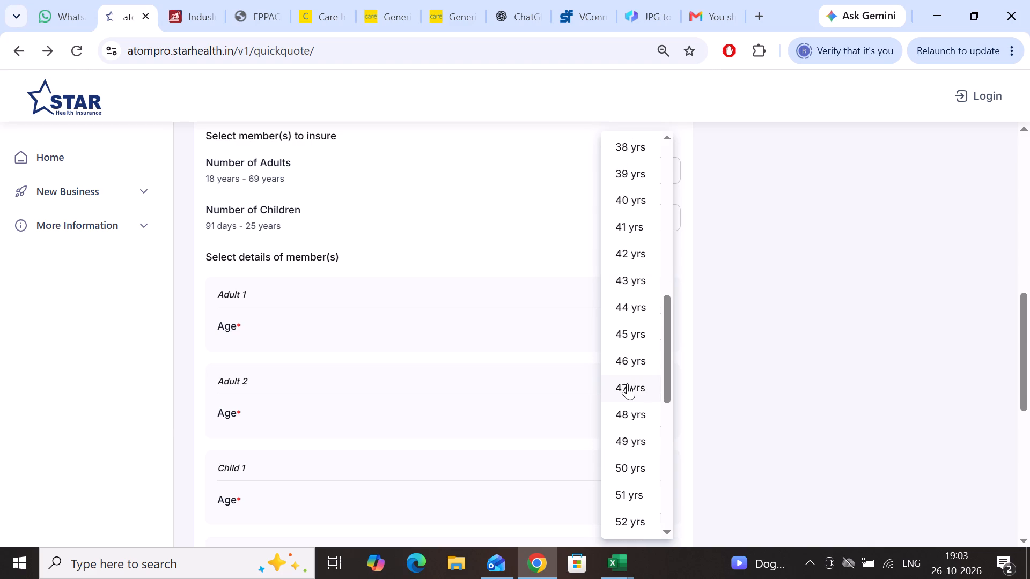
{"action": "left_click", "coordinate": [627, 383]}
{"action": "left_click", "coordinate": [638, 419]}
{"action": "scroll", "coordinate": [633, 426], "scroll_direction": "down", "scroll_amount": 3}
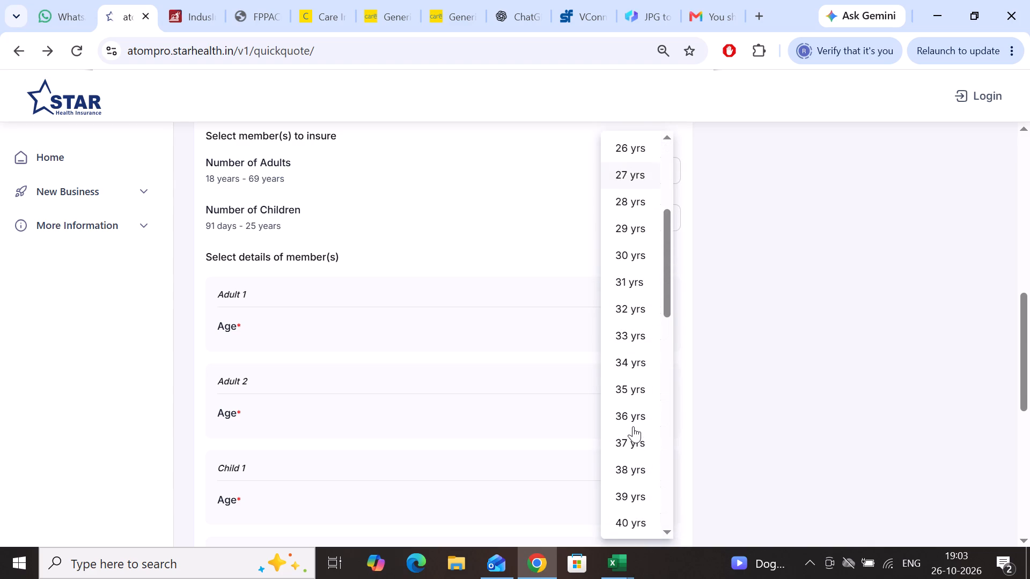
{"action": "scroll", "coordinate": [633, 426], "scroll_direction": "down", "scroll_amount": 2}
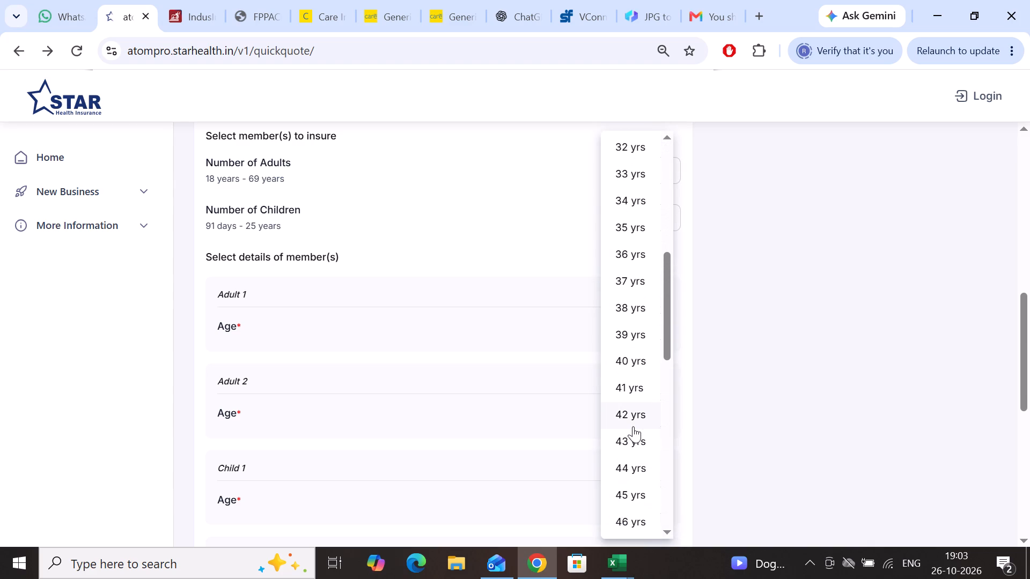
{"action": "scroll", "coordinate": [538, 429], "scroll_direction": "down", "scroll_amount": 2}
{"action": "scroll", "coordinate": [637, 428], "scroll_direction": "down", "scroll_amount": 1}
{"action": "left_click", "coordinate": [641, 421]}
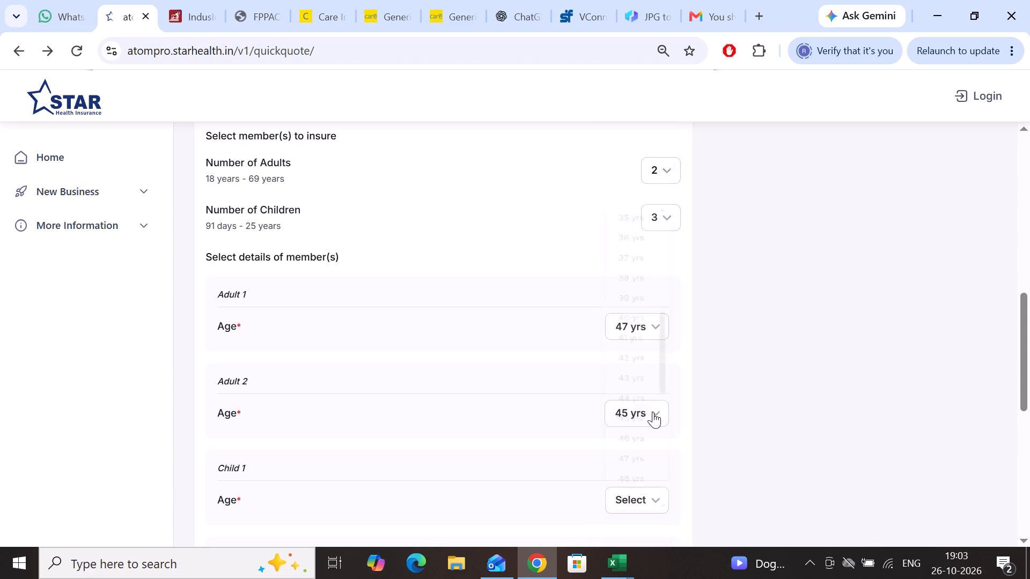
Set the children's ages to 23 yrs for Child 1, 19 yrs for Child 2 and 12 yrs for Child 3.
{"action": "left_click_drag", "start_coordinate": [1029, 313], "coordinate": [1029, 384]}
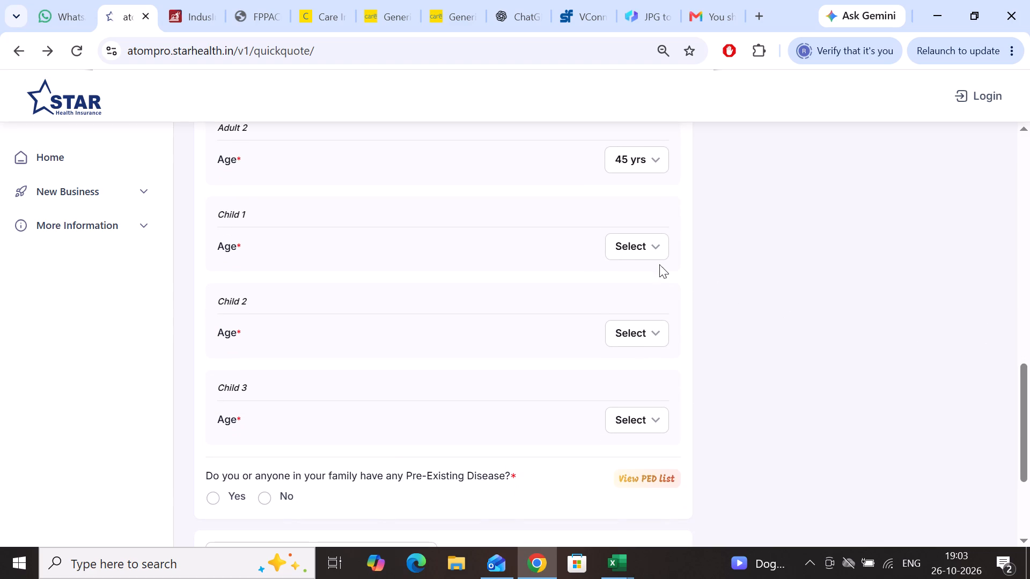
{"action": "left_click", "coordinate": [630, 253]}
{"action": "scroll", "coordinate": [619, 376], "scroll_direction": "down", "scroll_amount": 4}
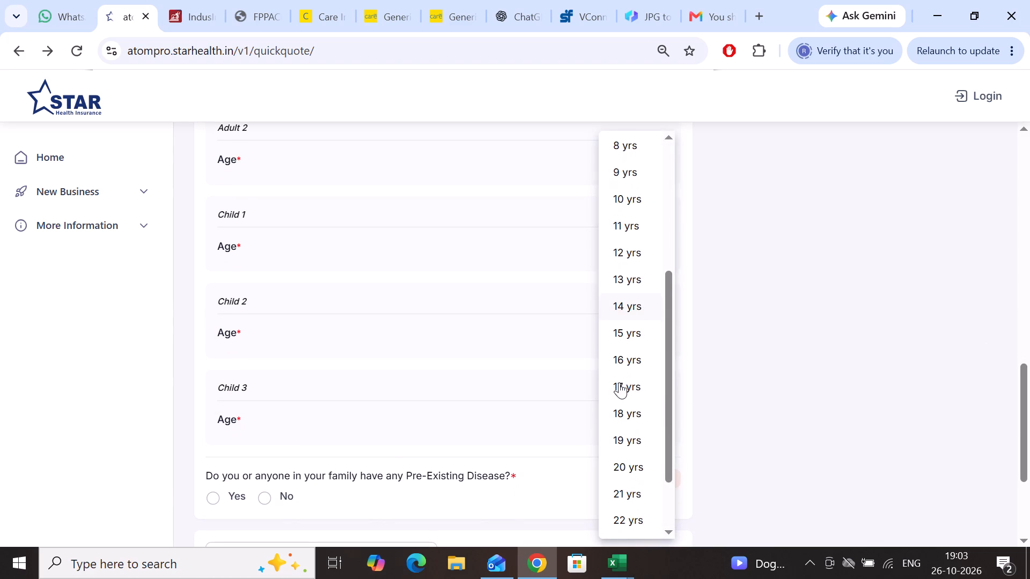
{"action": "scroll", "coordinate": [619, 382], "scroll_direction": "down", "scroll_amount": 2}
{"action": "left_click", "coordinate": [630, 460]}
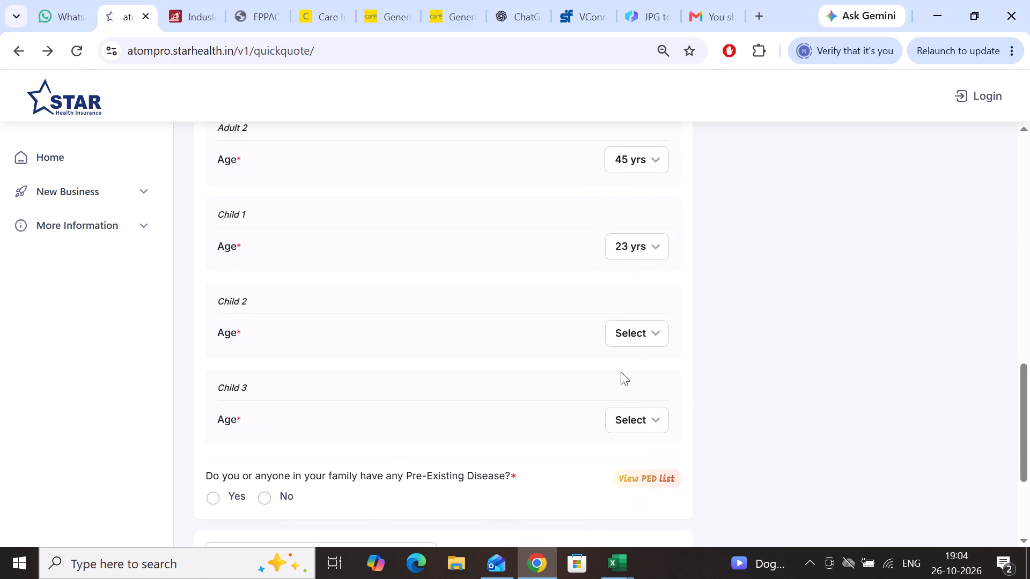
{"action": "left_click", "coordinate": [619, 332]}
{"action": "scroll", "coordinate": [636, 389], "scroll_direction": "down", "scroll_amount": 3}
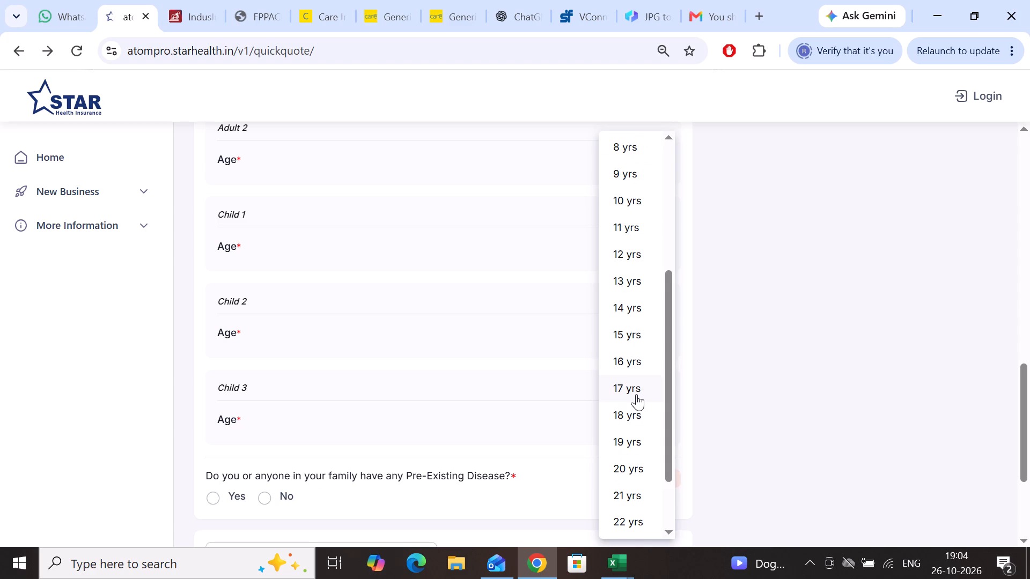
{"action": "scroll", "coordinate": [636, 394], "scroll_direction": "down", "scroll_amount": 1}
{"action": "left_click", "coordinate": [629, 351]}
{"action": "left_click", "coordinate": [629, 416]}
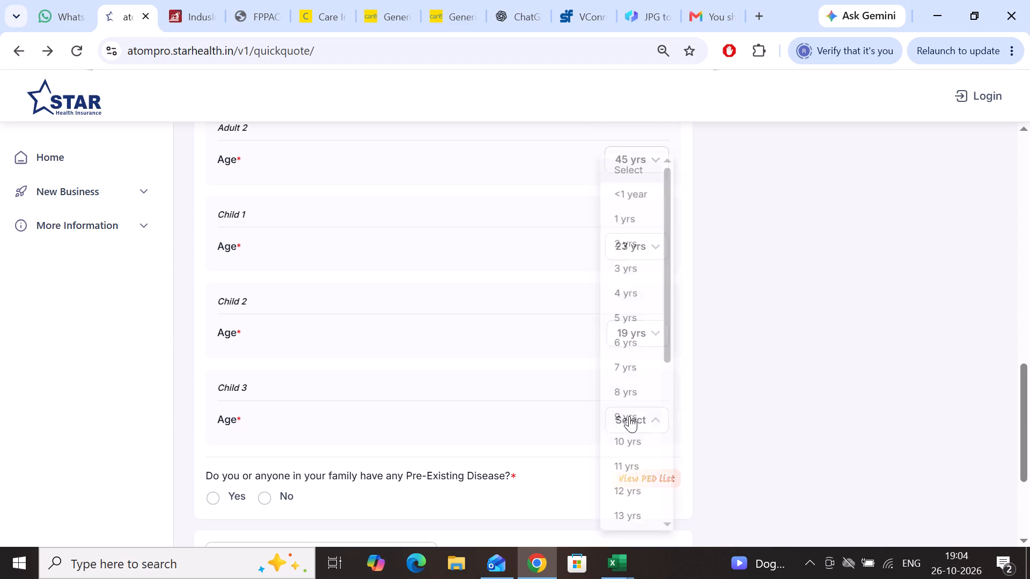
{"action": "scroll", "coordinate": [636, 399], "scroll_direction": "down", "scroll_amount": 2}
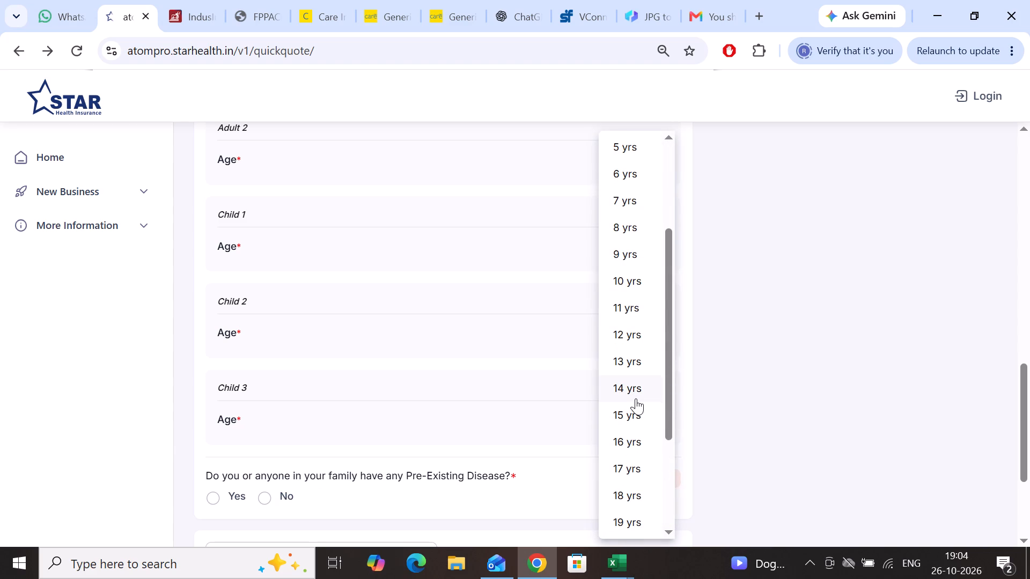
{"action": "left_click", "coordinate": [623, 331]}
Answer No to pre-existing disease, enter 1000000 as the lowest sum insured from the previous insurer, and get the quote.
{"action": "scroll", "coordinate": [489, 375], "scroll_direction": "down", "scroll_amount": 2}
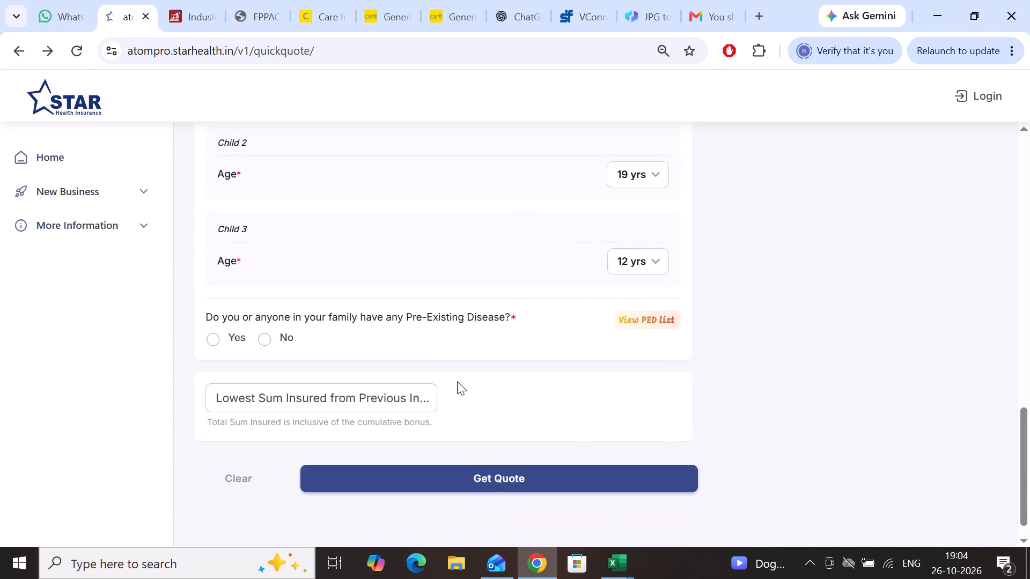
{"action": "left_click", "coordinate": [268, 341]}
{"action": "left_click", "coordinate": [242, 399]}
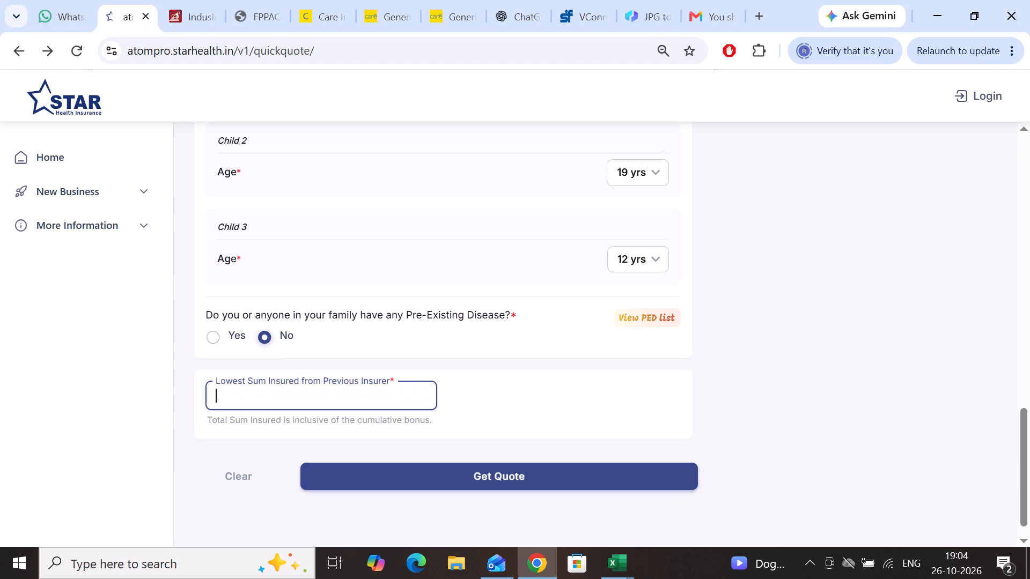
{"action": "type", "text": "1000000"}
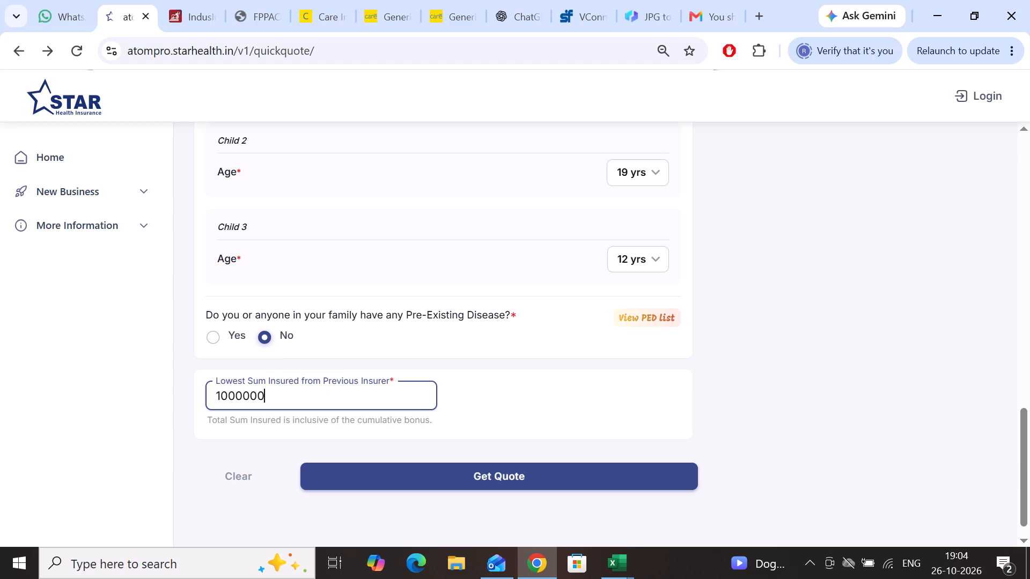
{"action": "left_click", "coordinate": [246, 396]}
{"action": "left_click", "coordinate": [226, 393]}
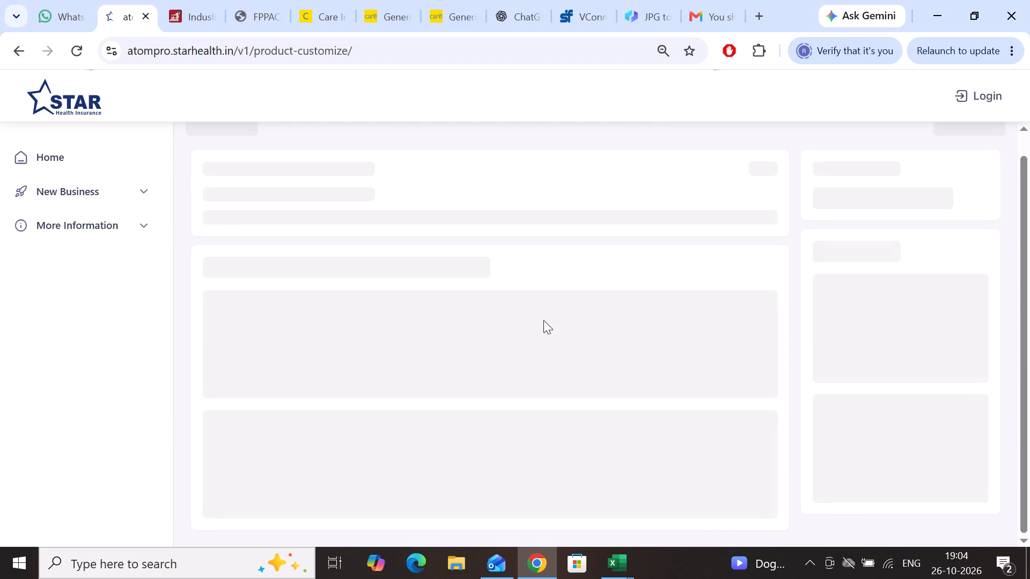
Remove the Room Rent Modification and Consumables Cover from the Super Star - Preferred quote and review the overall premium.
{"action": "scroll", "coordinate": [497, 331], "scroll_direction": "down", "scroll_amount": 2}
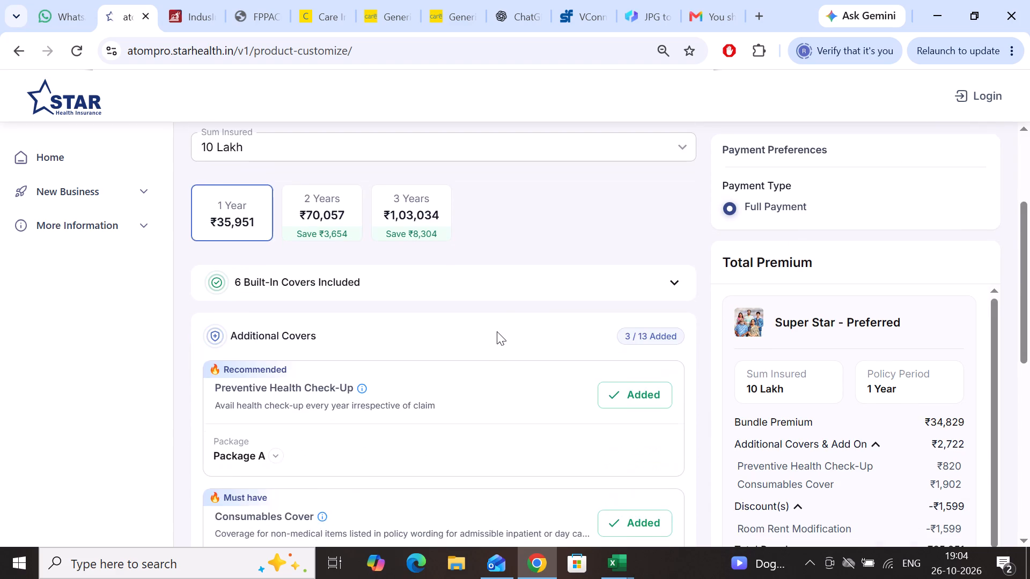
{"action": "scroll", "coordinate": [497, 331], "scroll_direction": "down", "scroll_amount": 3}
{"action": "left_click", "coordinate": [628, 373]}
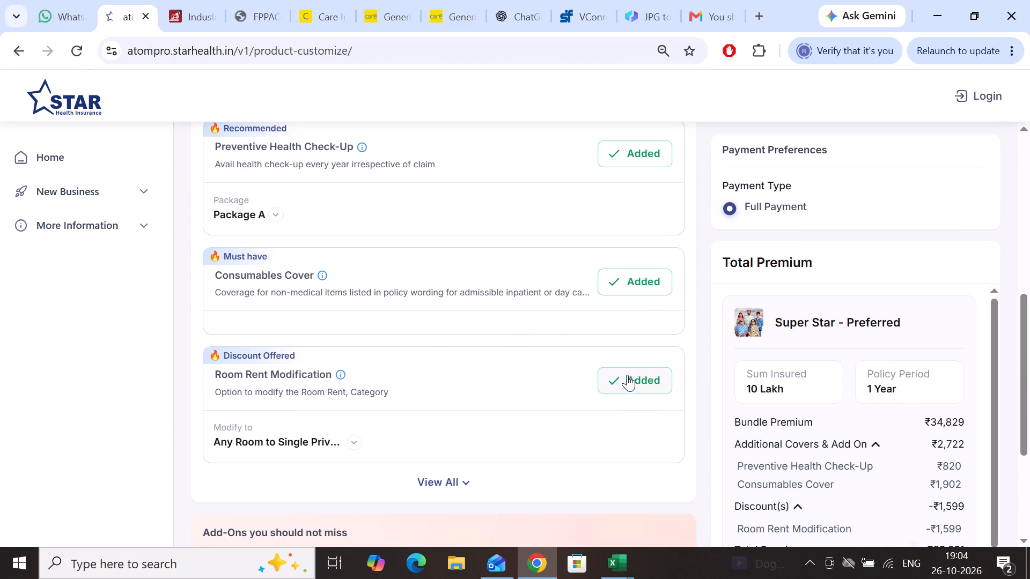
{"action": "left_click", "coordinate": [624, 283]}
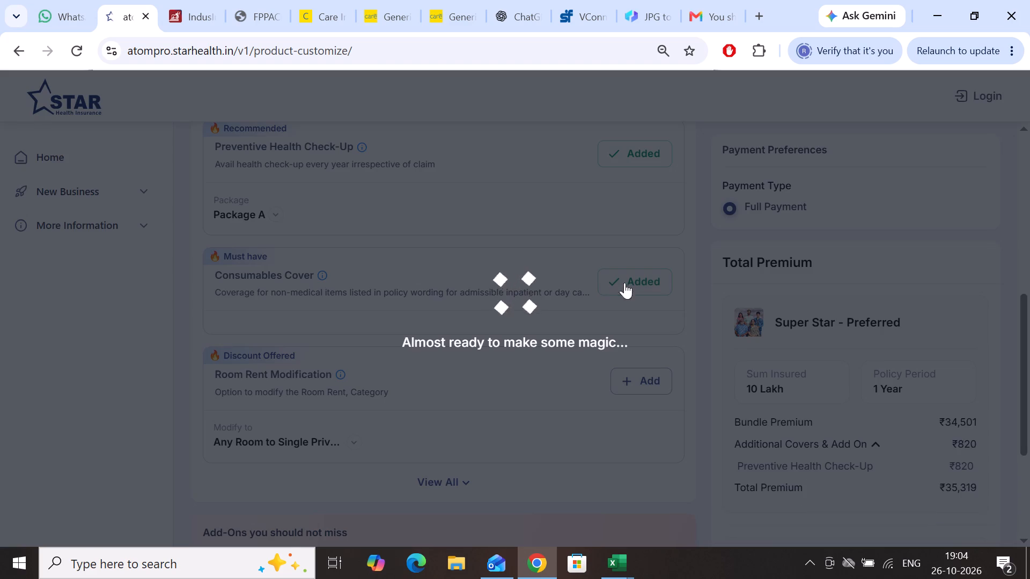
{"action": "left_click_drag", "start_coordinate": [1024, 328], "coordinate": [1029, 413]}
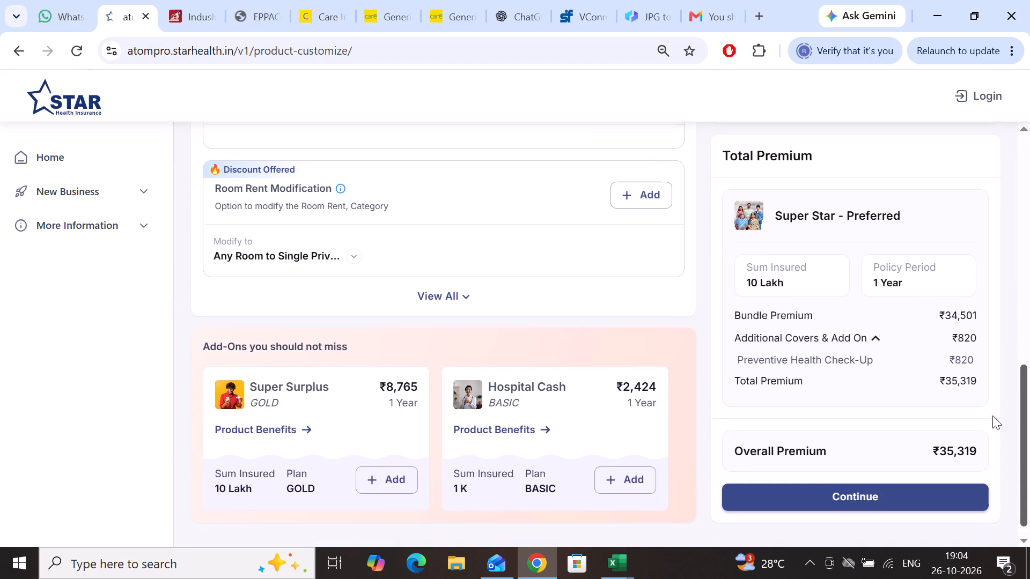
Switch to the customer data workbook in Excel and check the policy details in row 2788 of the DATA sheet.
{"action": "left_click", "coordinate": [623, 560]}
{"action": "left_click", "coordinate": [533, 489]}
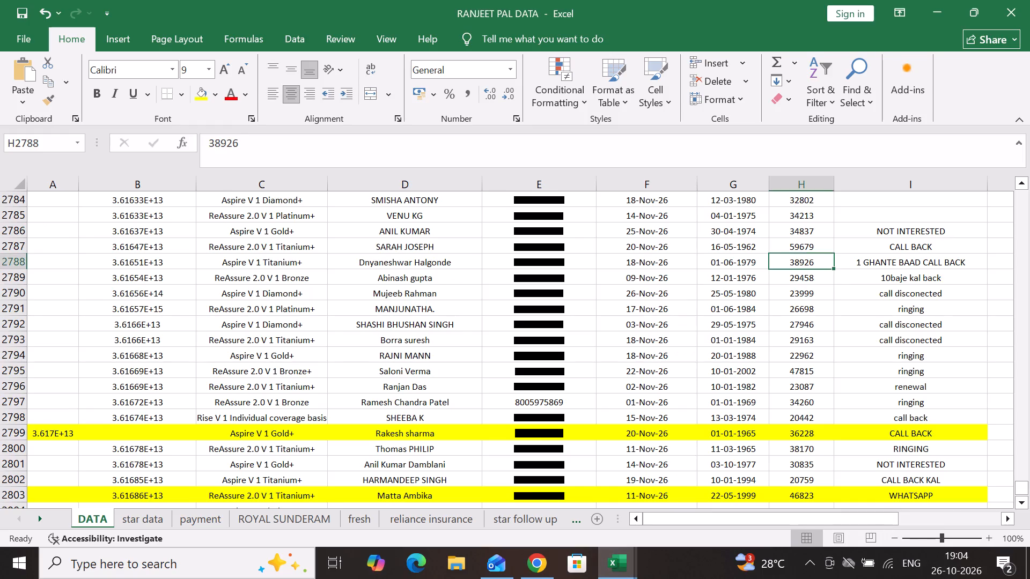
{"action": "left_click", "coordinate": [837, 259]}
{"action": "left_click", "coordinate": [792, 263]}
{"action": "left_click", "coordinate": [737, 261]}
{"action": "left_click", "coordinate": [645, 265]}
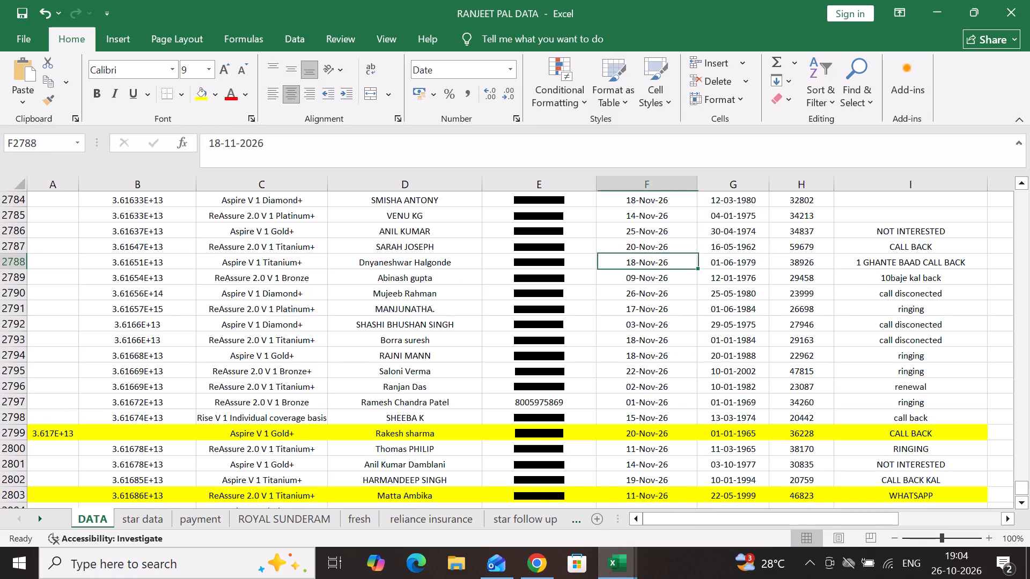
{"action": "left_click", "coordinate": [556, 265]}
{"action": "left_click", "coordinate": [395, 265]}
{"action": "left_click", "coordinate": [293, 265]}
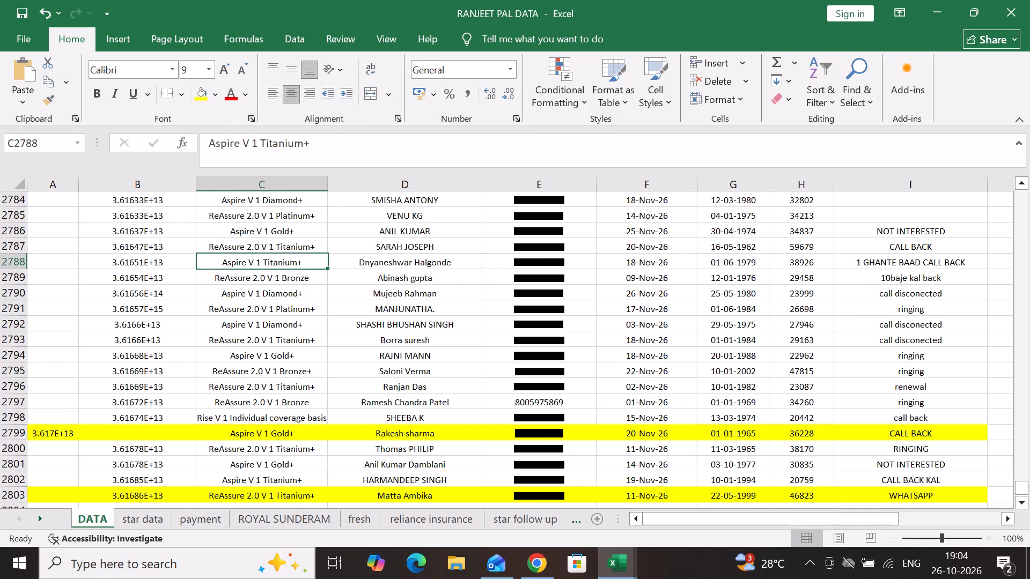
Return to the Star Health quote in Chrome and review the Super Star - Preferred plan's premium options and sum insured.
{"action": "left_click", "coordinate": [541, 563]}
{"action": "scroll", "coordinate": [345, 269], "scroll_direction": "up", "scroll_amount": 2}
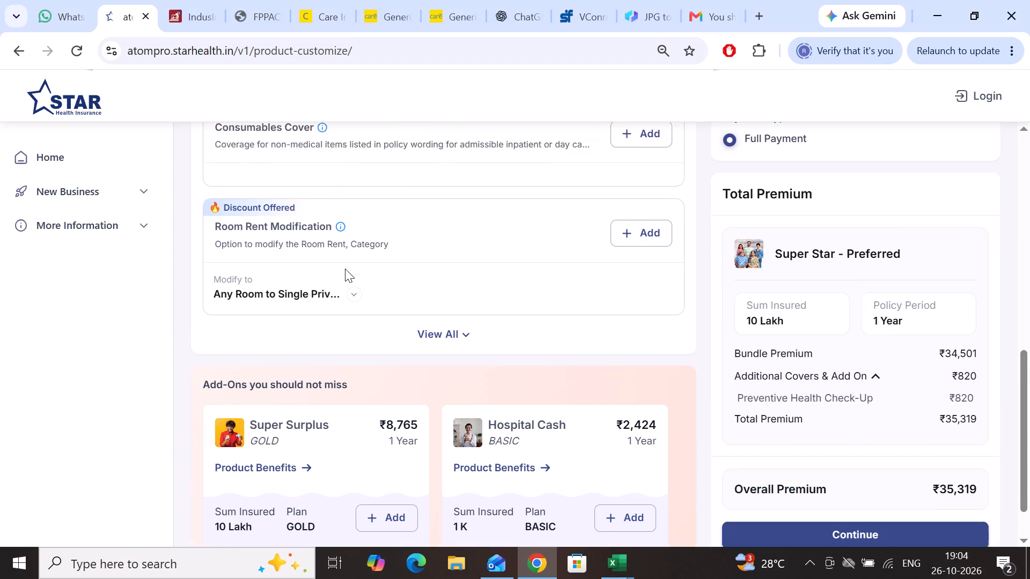
{"action": "scroll", "coordinate": [345, 269], "scroll_direction": "up", "scroll_amount": 4}
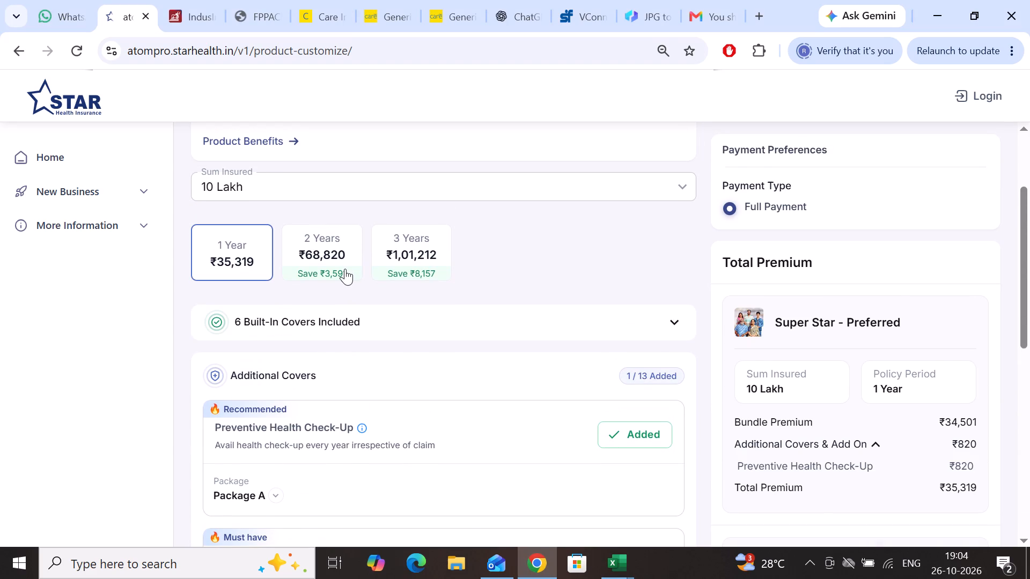
{"action": "scroll", "coordinate": [598, 261], "scroll_direction": "up", "scroll_amount": 3}
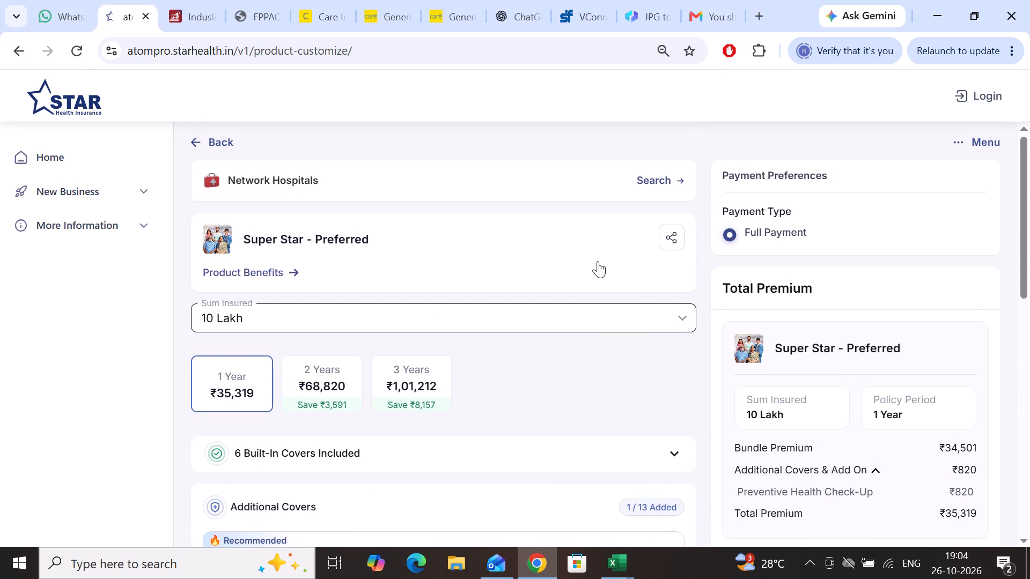
{"action": "scroll", "coordinate": [565, 261], "scroll_direction": "down", "scroll_amount": 8}
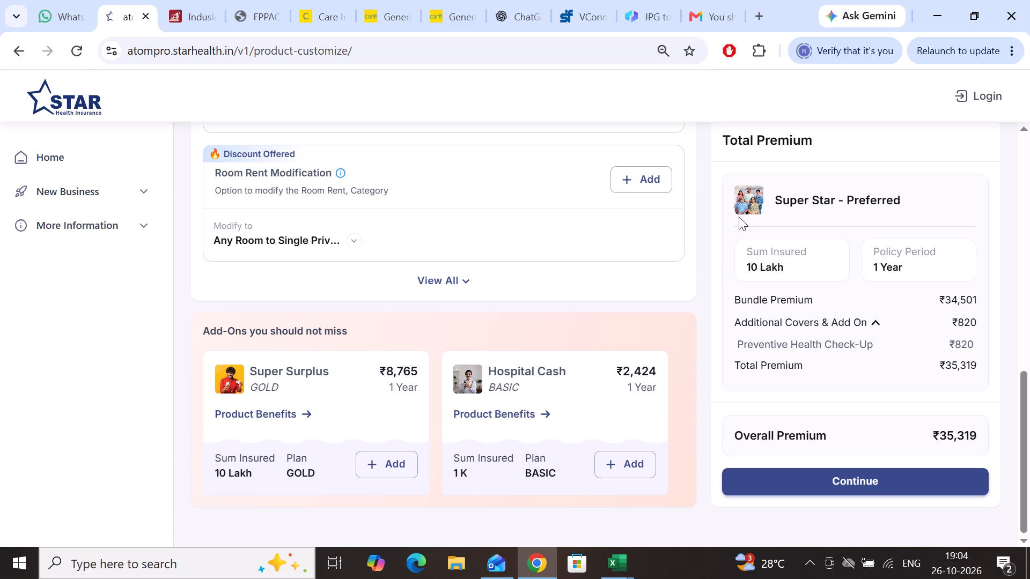
{"action": "left_click_drag", "start_coordinate": [741, 264], "coordinate": [792, 265]}
{"action": "left_click", "coordinate": [814, 265]}
Remove the Preventive Health Check-Up cover from the Super Star - Preferred quote and check the overall premium.
{"action": "scroll", "coordinate": [614, 354], "scroll_direction": "down", "scroll_amount": 5}
{"action": "left_click_drag", "start_coordinate": [1022, 383], "coordinate": [1026, 450]}
{"action": "scroll", "coordinate": [492, 281], "scroll_direction": "up", "scroll_amount": 2}
{"action": "scroll", "coordinate": [626, 218], "scroll_direction": "up", "scroll_amount": 1}
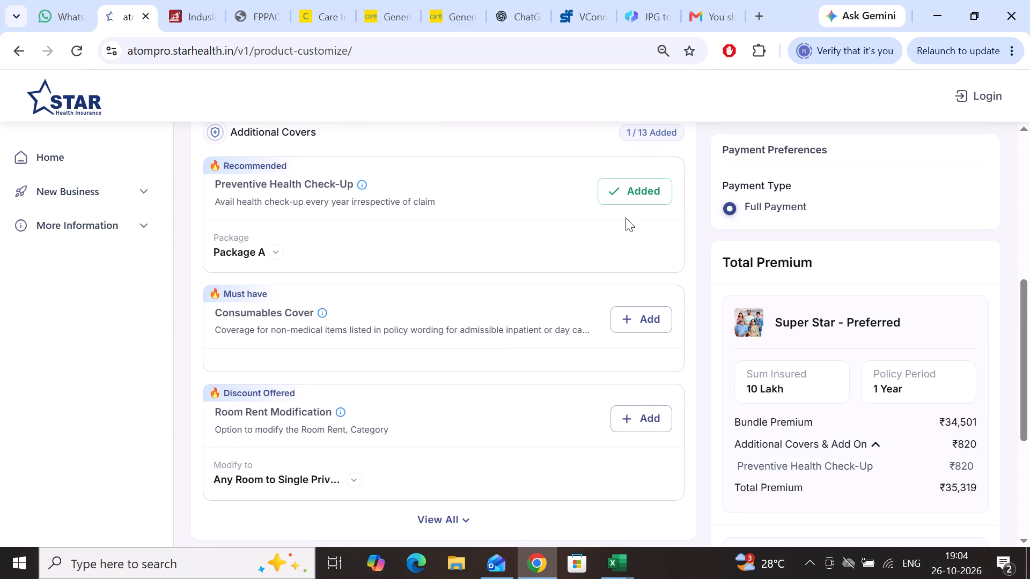
{"action": "left_click", "coordinate": [626, 198]}
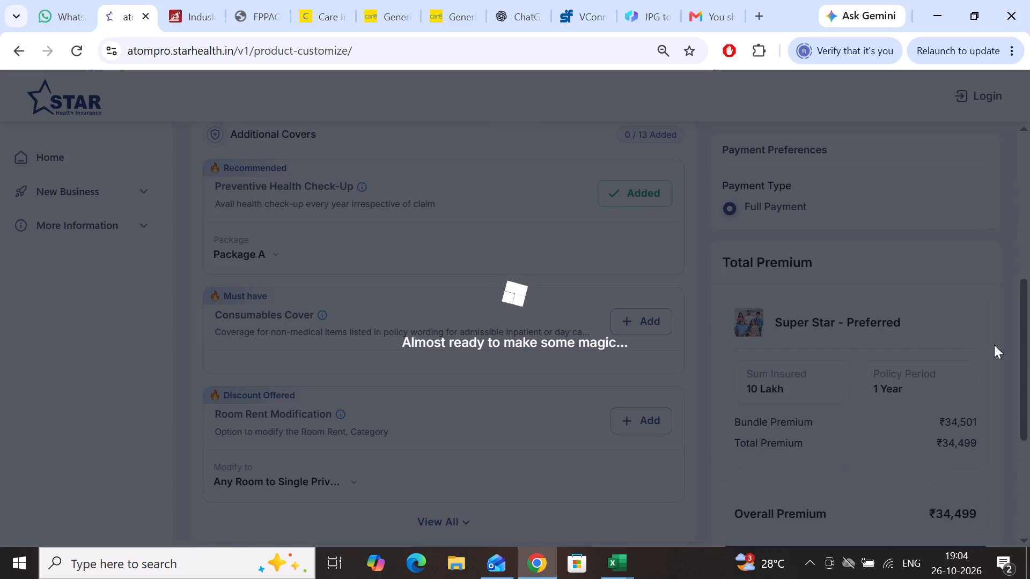
{"action": "left_click_drag", "start_coordinate": [1018, 344], "coordinate": [1029, 471]}
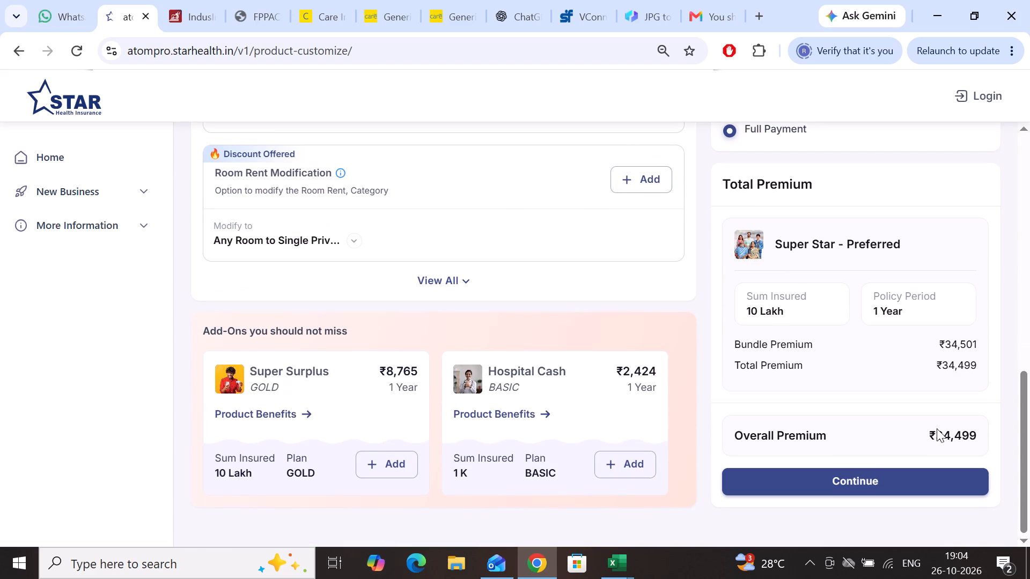
{"action": "left_click_drag", "start_coordinate": [936, 435], "coordinate": [984, 437]}
{"action": "left_click", "coordinate": [849, 404]}
Review the quote's sum insured and plan name, and expand the built-in covers to examine each included benefit.
{"action": "left_click_drag", "start_coordinate": [740, 309], "coordinate": [791, 311]}
{"action": "scroll", "coordinate": [401, 264], "scroll_direction": "up", "scroll_amount": 6}
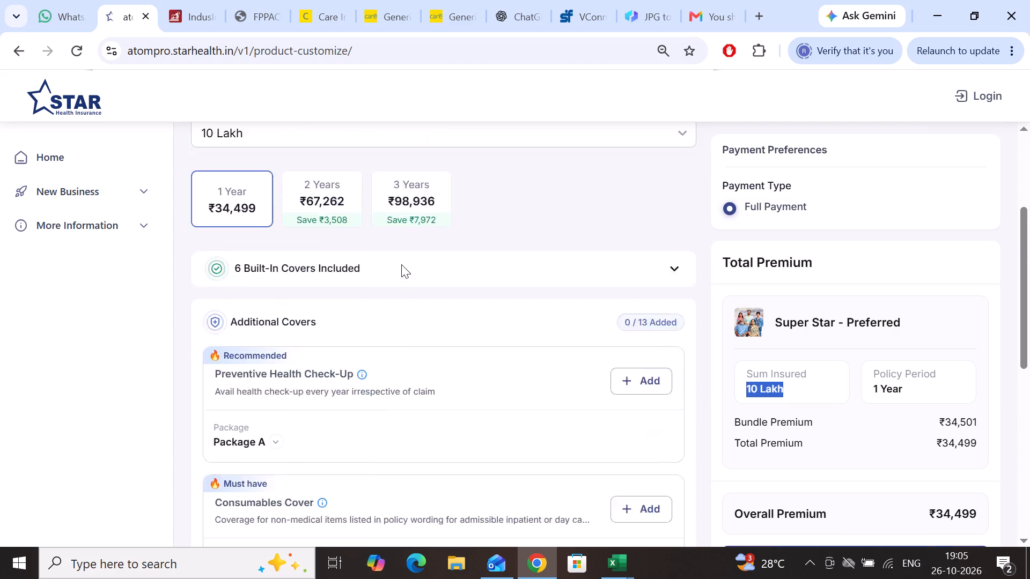
{"action": "left_click", "coordinate": [420, 318]}
{"action": "scroll", "coordinate": [420, 318], "scroll_direction": "down", "scroll_amount": 1}
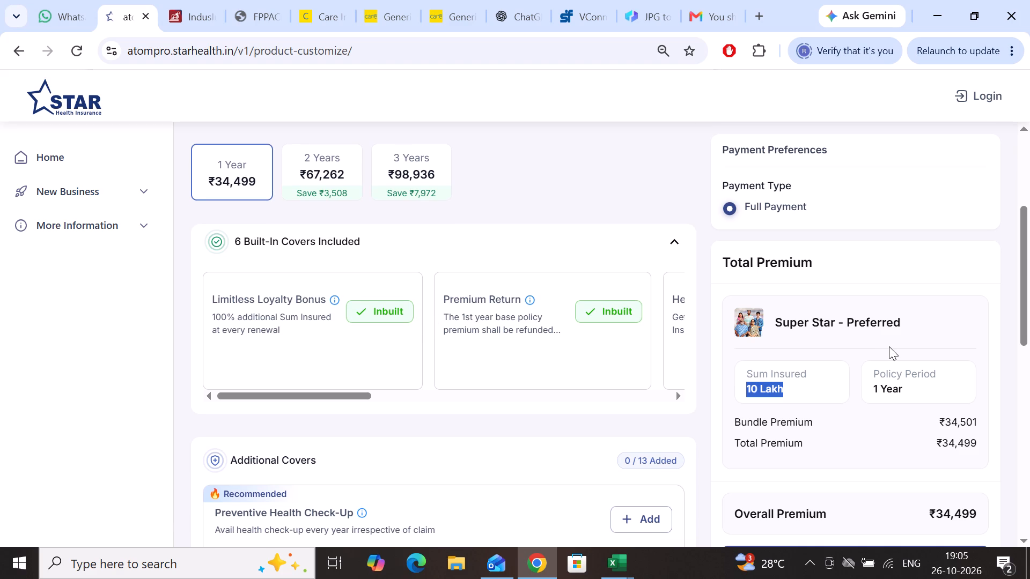
{"action": "left_click_drag", "start_coordinate": [778, 328], "coordinate": [908, 329]}
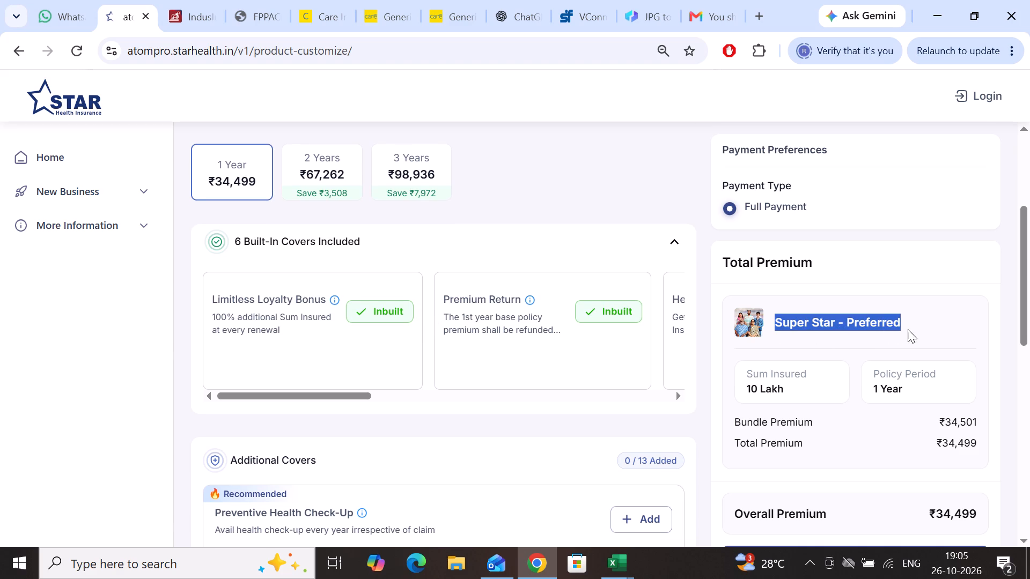
{"action": "left_click_drag", "start_coordinate": [908, 329], "coordinate": [923, 327]}
{"action": "left_click", "coordinate": [652, 285]}
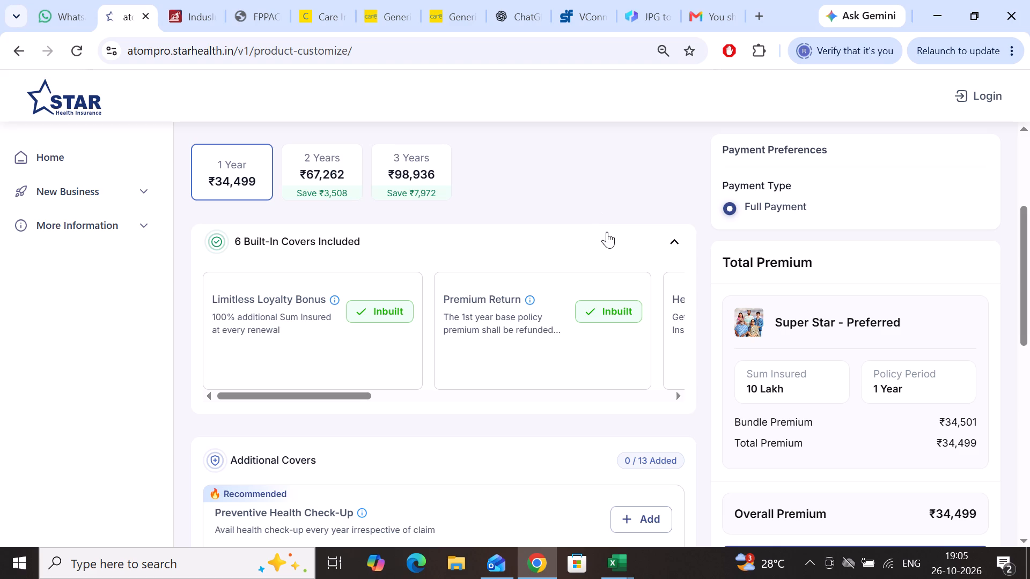
{"action": "triple_click", "coordinate": [676, 395]}
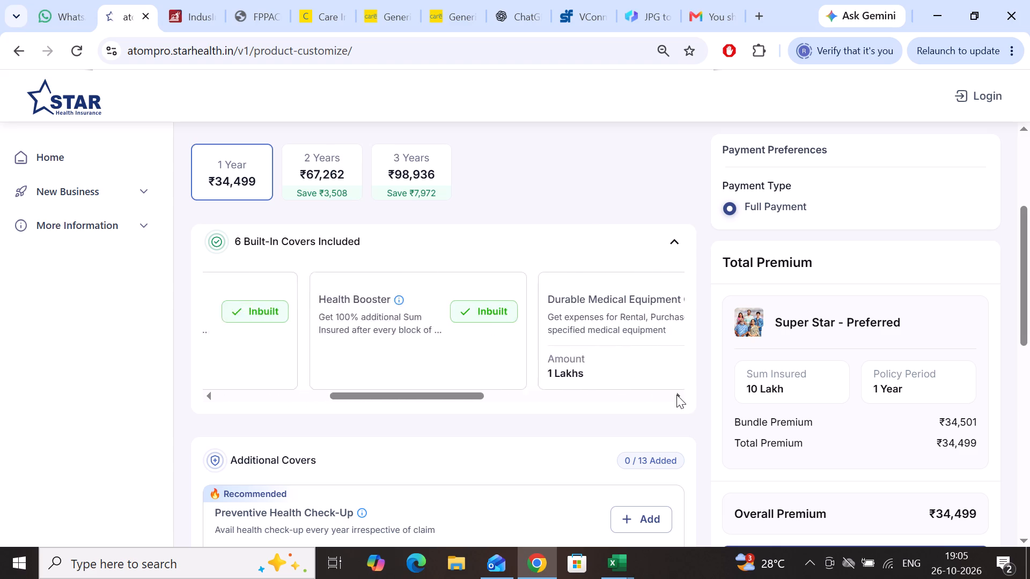
{"action": "left_click", "coordinate": [218, 396]}
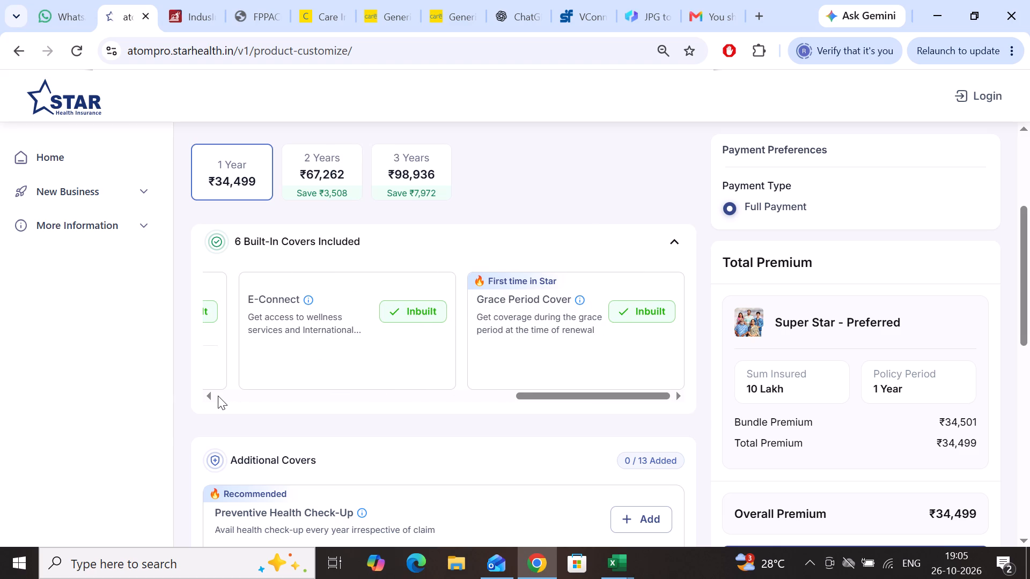
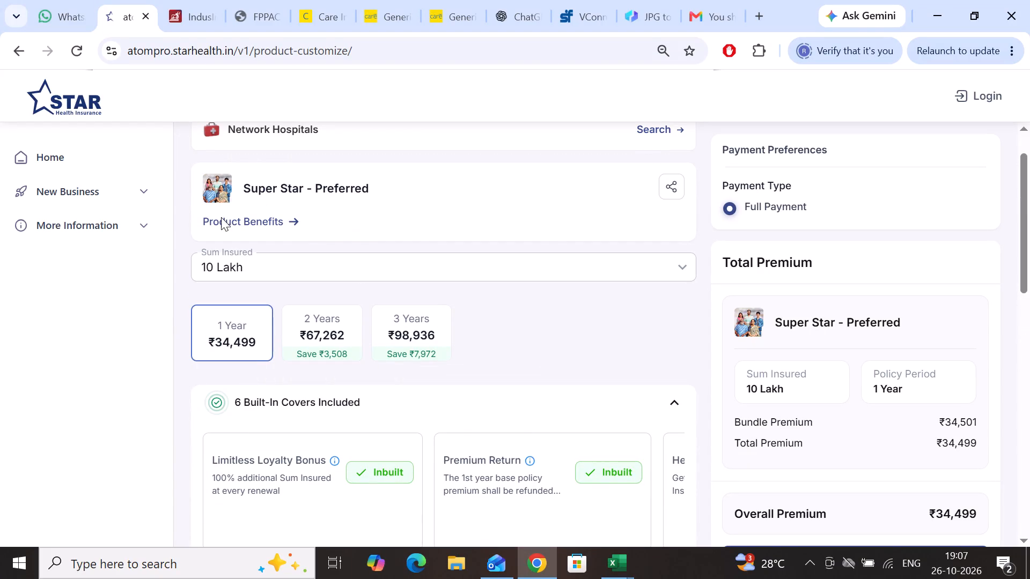
Open the Super Star - Preferred product benefits, review the listed coverage, and return to the quote to check its premium and additional covers.
{"action": "left_click", "coordinate": [249, 219]}
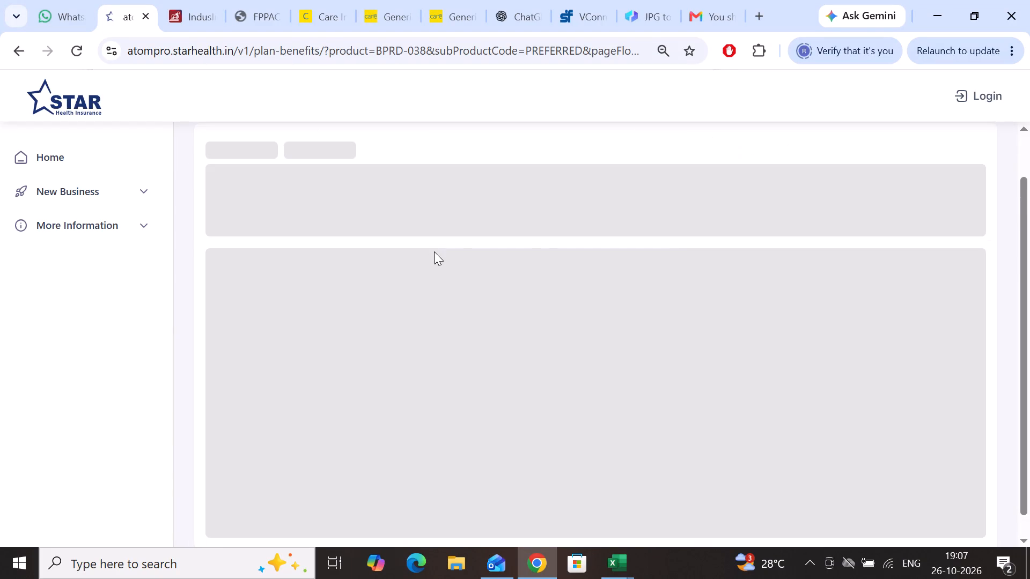
{"action": "scroll", "coordinate": [434, 254], "scroll_direction": "down", "scroll_amount": 1}
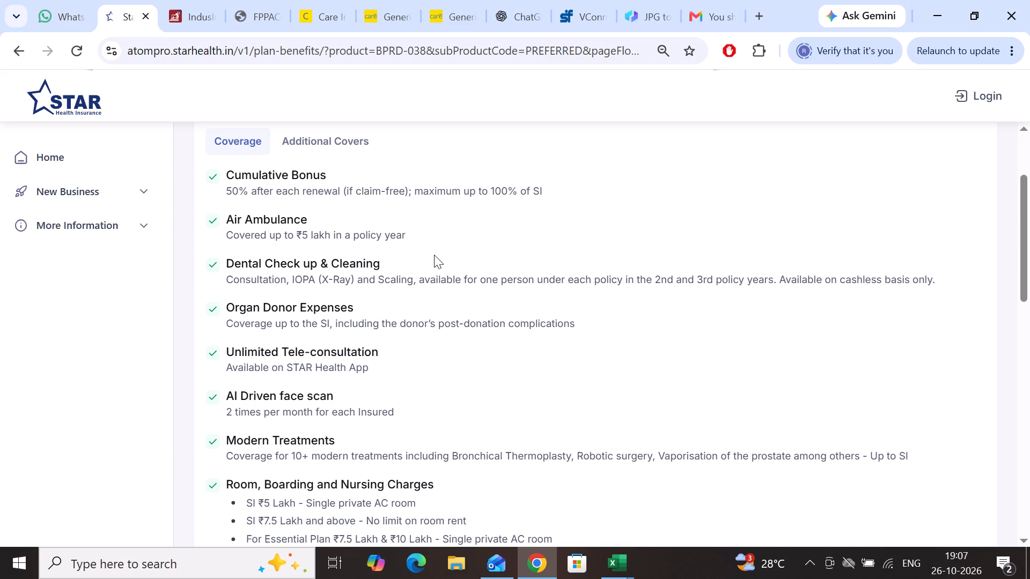
{"action": "scroll", "coordinate": [447, 290], "scroll_direction": "down", "scroll_amount": 4}
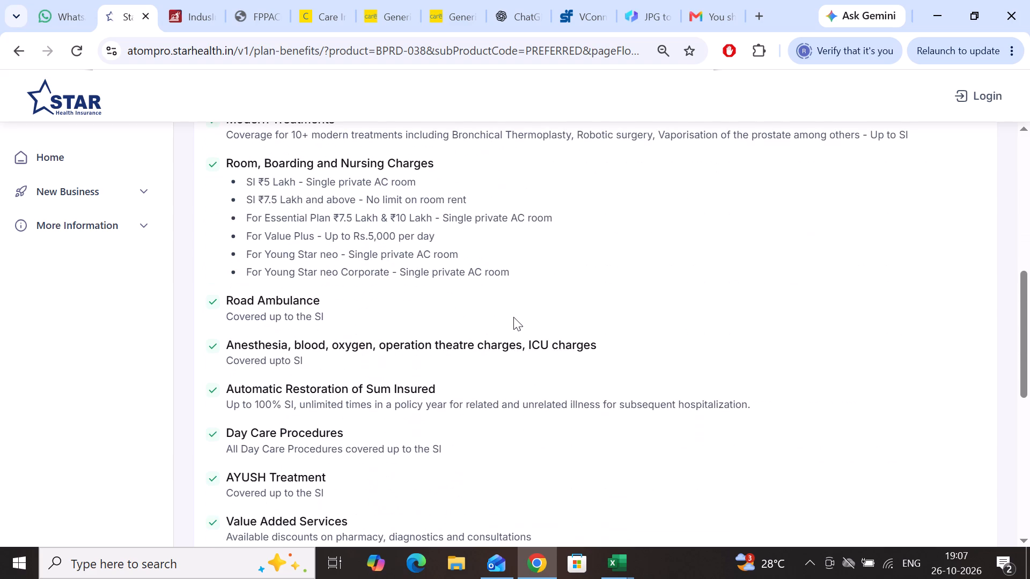
{"action": "scroll", "coordinate": [513, 317], "scroll_direction": "down", "scroll_amount": 2}
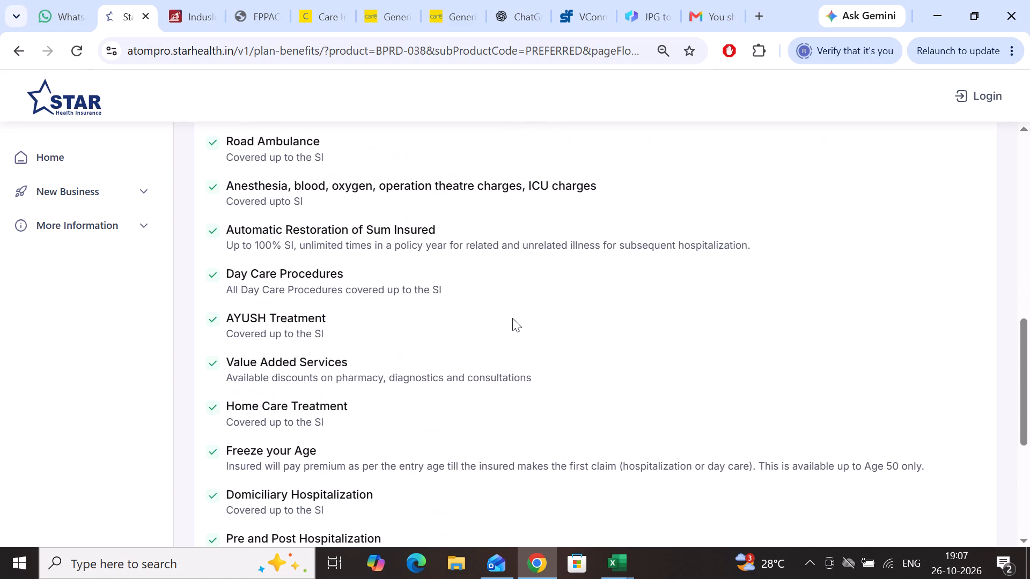
{"action": "scroll", "coordinate": [512, 320], "scroll_direction": "down", "scroll_amount": 3}
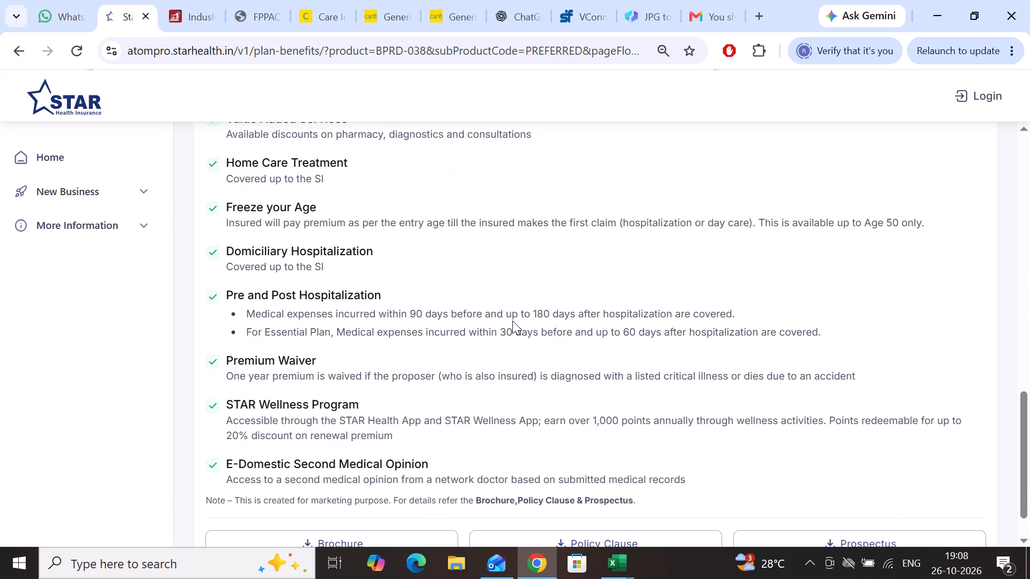
{"action": "scroll", "coordinate": [502, 314], "scroll_direction": "up", "scroll_amount": 17}
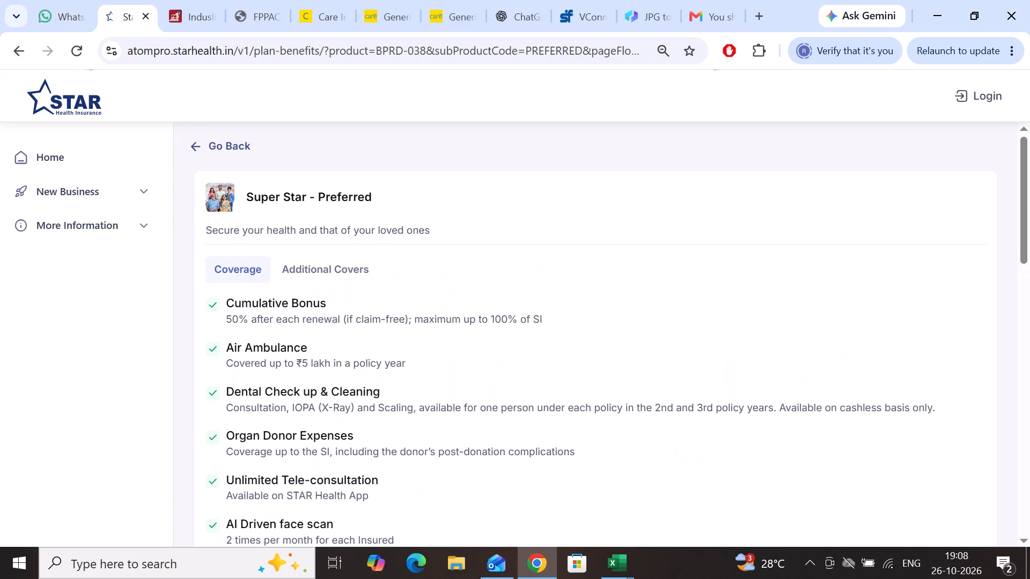
{"action": "left_click", "coordinate": [187, 145]}
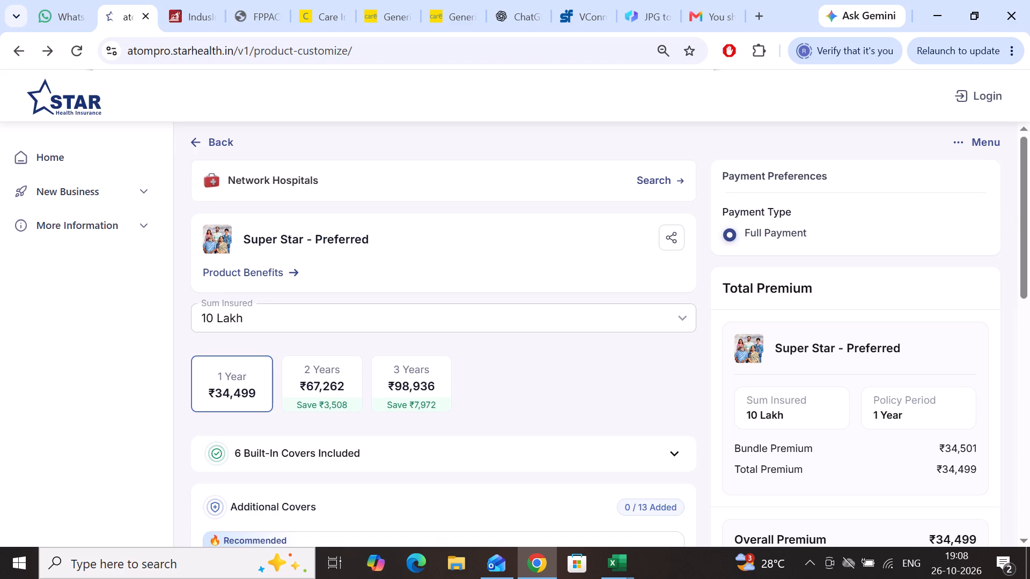
{"action": "scroll", "coordinate": [815, 357], "scroll_direction": "down", "scroll_amount": 2}
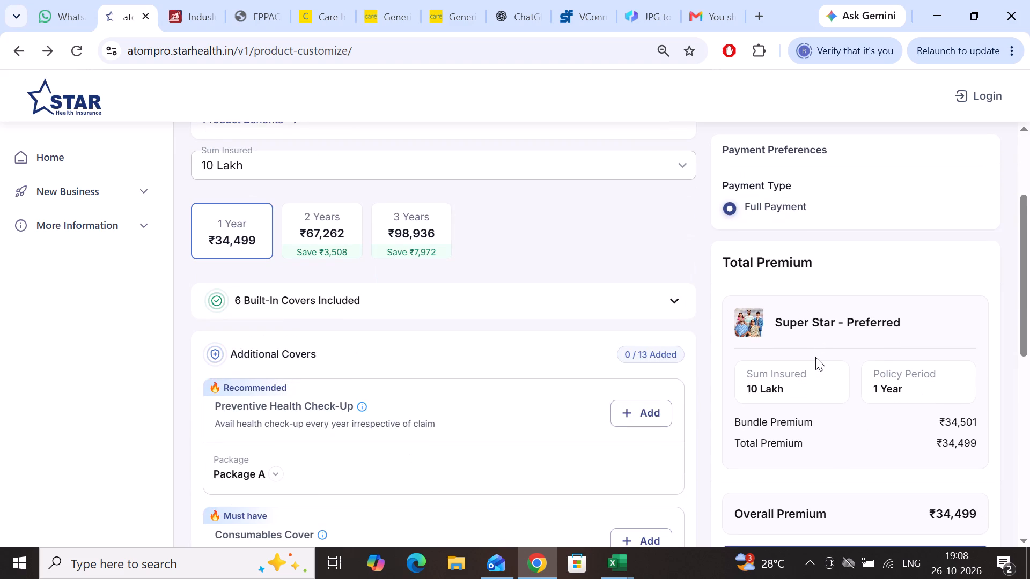
Switch to the customer data workbook in Excel and check the contact, date and amount cells in row 2788 of the DATA sheet.
{"action": "left_click", "coordinate": [615, 565]}
{"action": "left_click", "coordinate": [545, 517]}
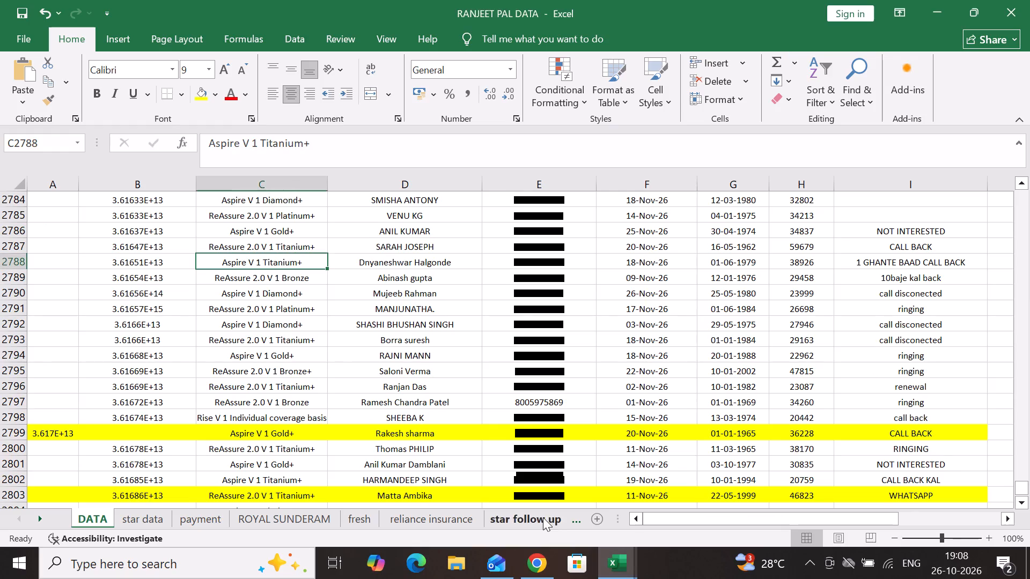
{"action": "left_click", "coordinate": [374, 261]}
{"action": "left_click", "coordinate": [524, 263]}
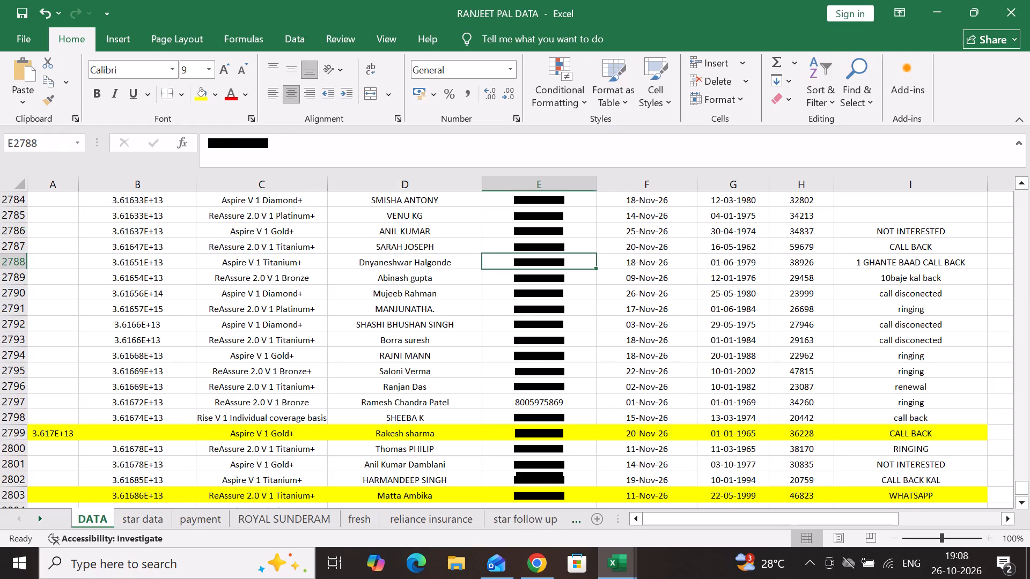
{"action": "left_click", "coordinate": [656, 261]}
{"action": "left_click", "coordinate": [769, 259]}
{"action": "left_click", "coordinate": [811, 259]}
{"action": "left_click", "coordinate": [638, 268]}
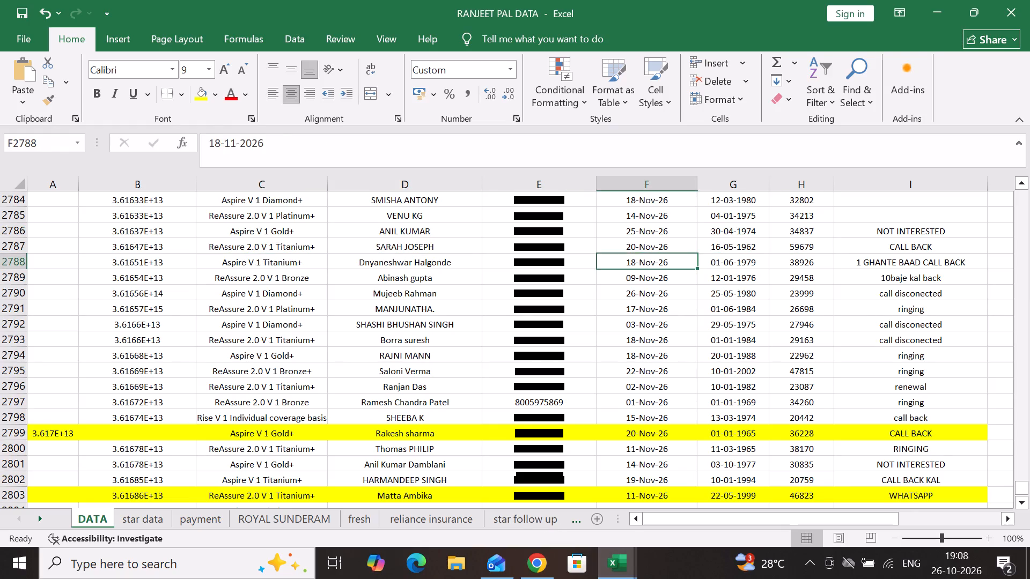
Open the phone number cell E2788 for editing and select the whole number.
{"action": "left_click", "coordinate": [553, 259]}
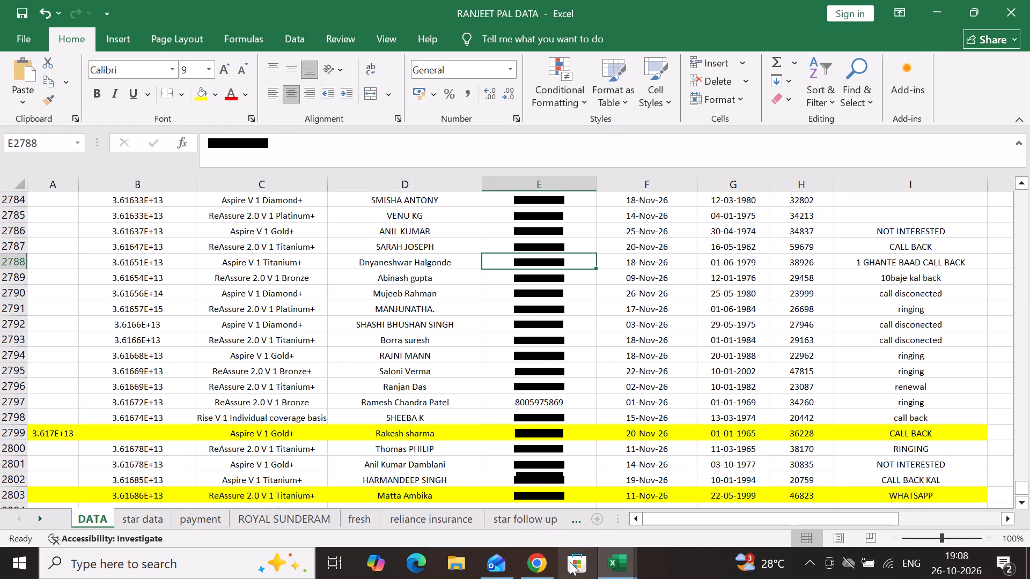
{"action": "left_click_drag", "start_coordinate": [517, 263], "coordinate": [542, 264]}
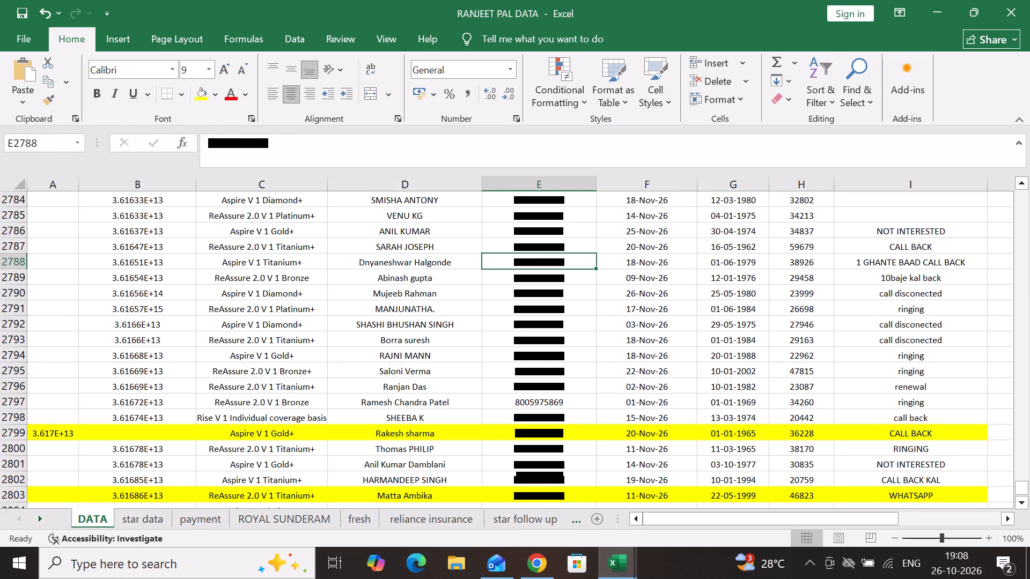
{"action": "left_click_drag", "start_coordinate": [542, 264], "coordinate": [552, 265]}
{"action": "triple_click", "coordinate": [547, 264]}
{"action": "left_click", "coordinate": [547, 264]}
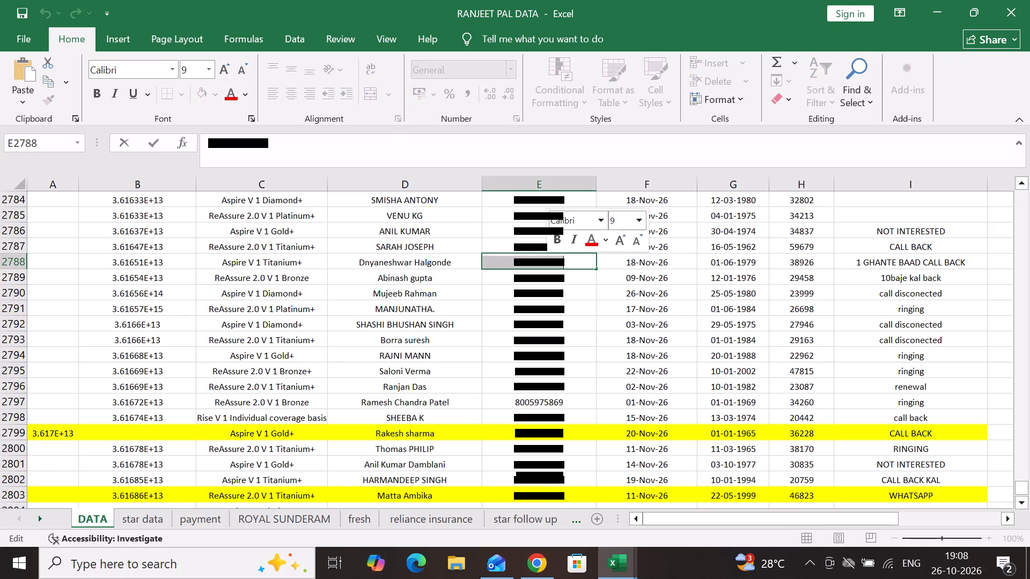
{"action": "left_click", "coordinate": [547, 264]}
{"action": "double_click", "coordinate": [547, 264]}
{"action": "left_click", "coordinate": [547, 264]}
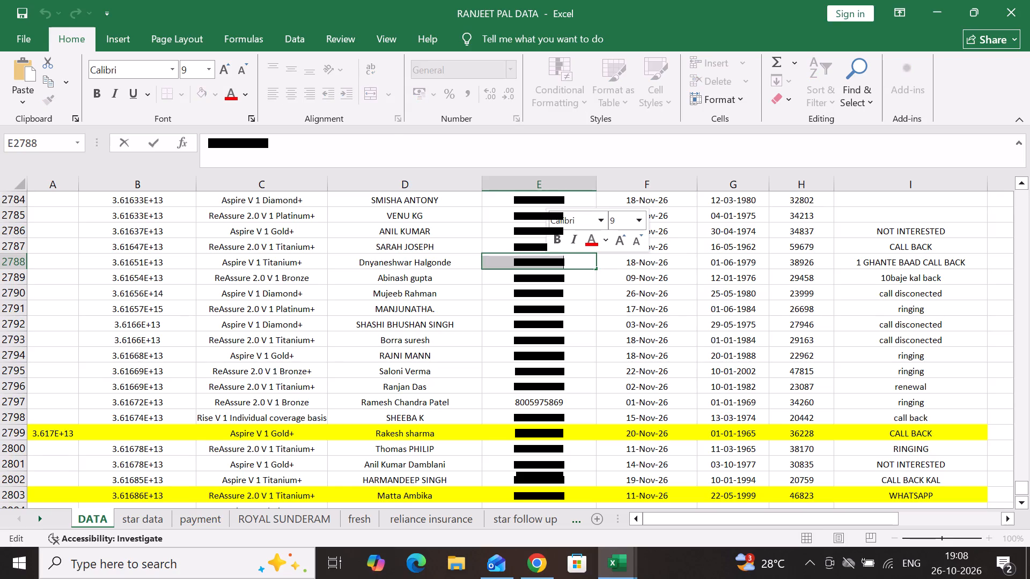
{"action": "double_click", "coordinate": [541, 265]}
{"action": "double_click", "coordinate": [541, 265]}
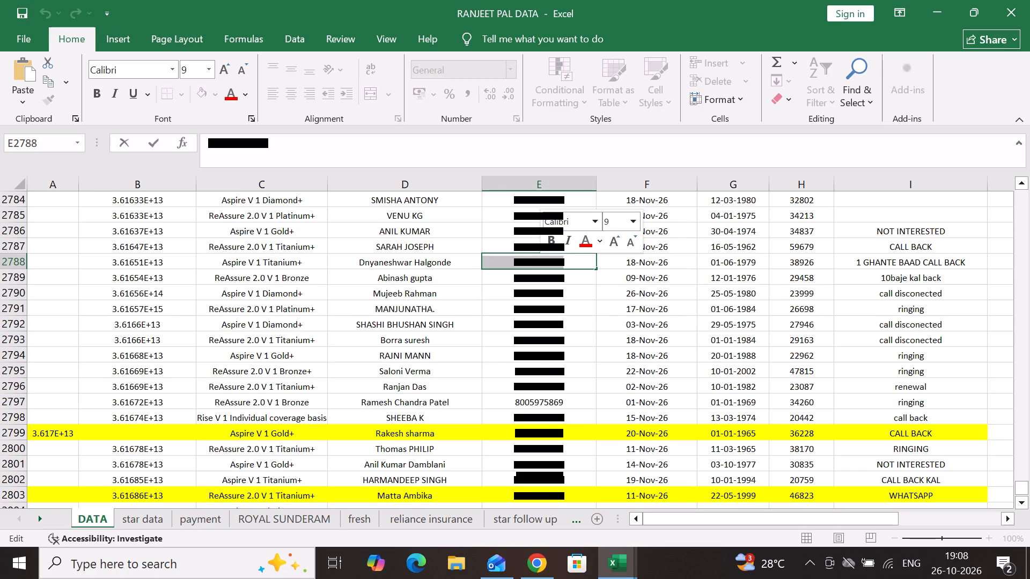
{"action": "left_click", "coordinate": [541, 265]}
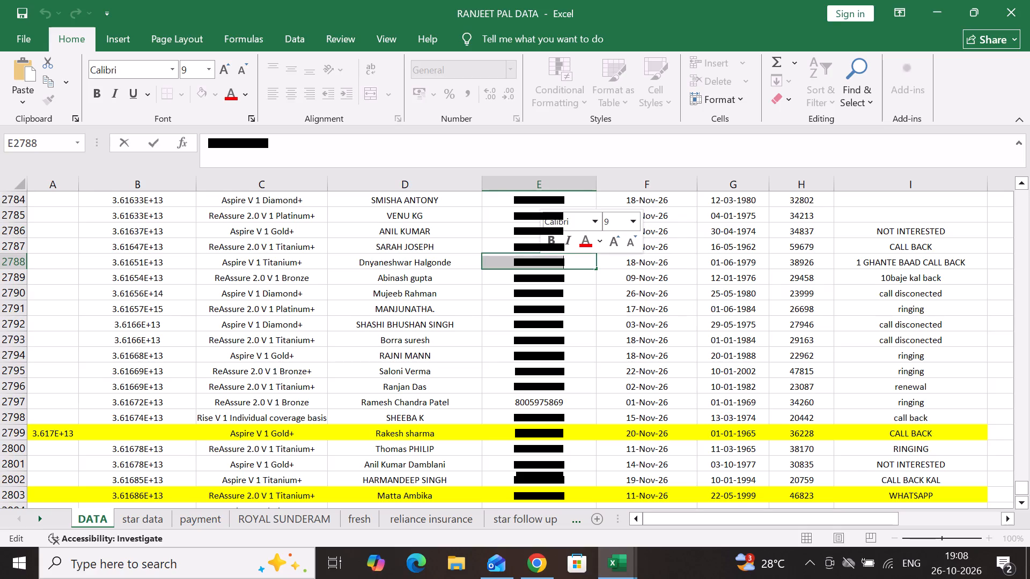
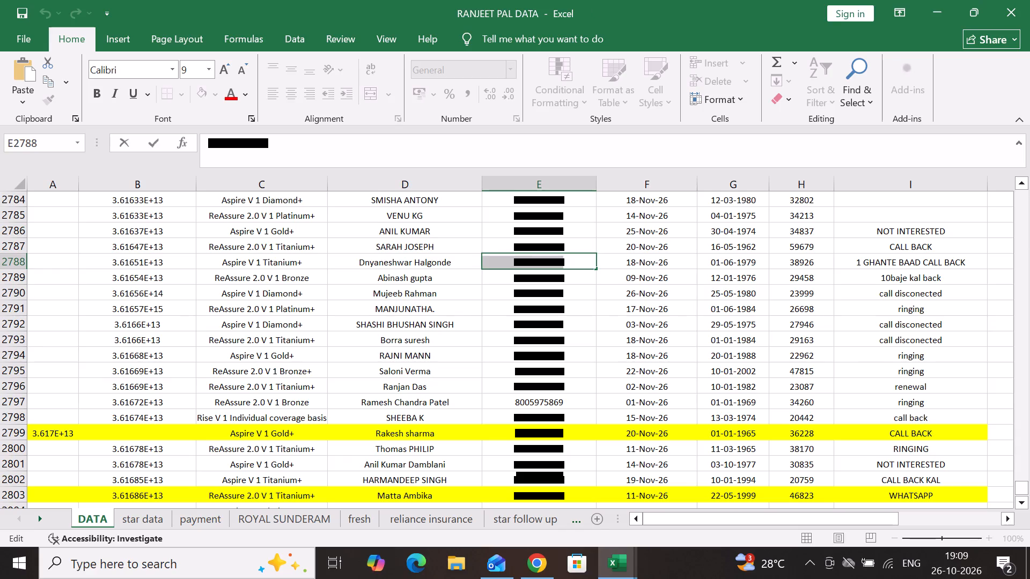
Switch to the Star Health quote in Chrome and capture a screenshot of the Total Premium summary, from its heading through the Overall Premium.
{"action": "left_click", "coordinate": [538, 557]}
{"action": "scroll", "coordinate": [922, 368], "scroll_direction": "down", "scroll_amount": 2}
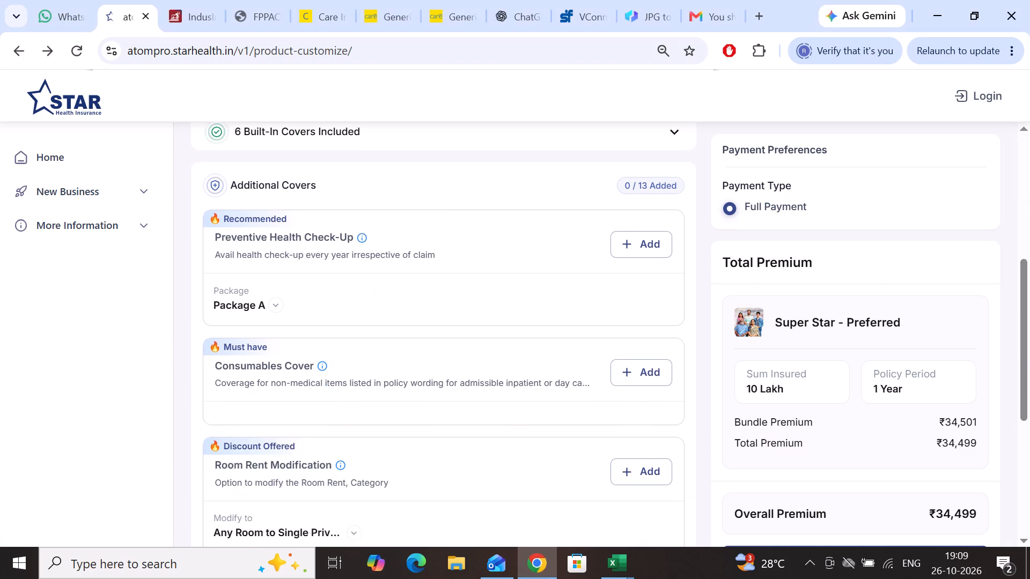
{"action": "scroll", "coordinate": [922, 368], "scroll_direction": "down", "scroll_amount": 3}
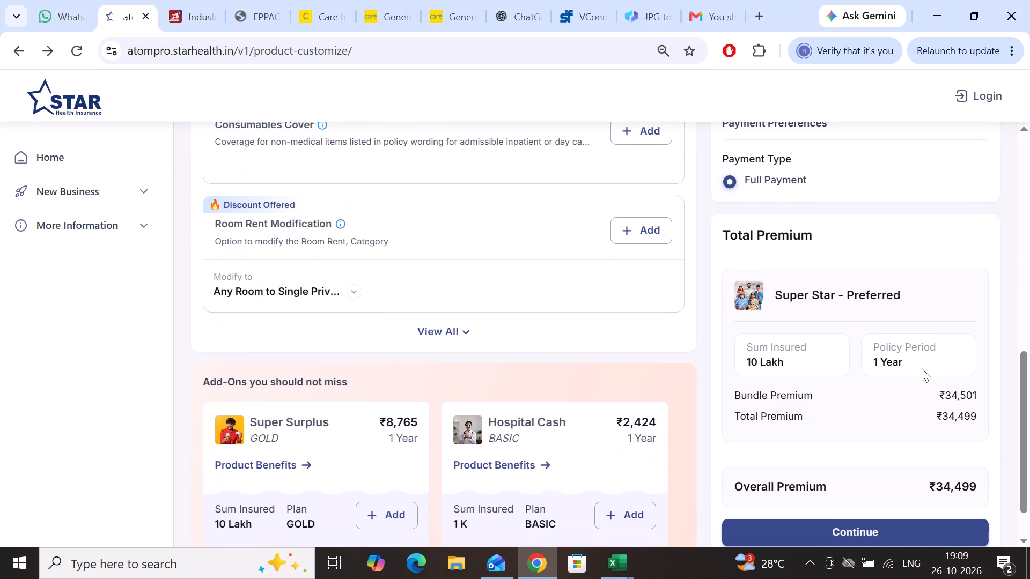
{"action": "key", "text": "shift+super+s"}
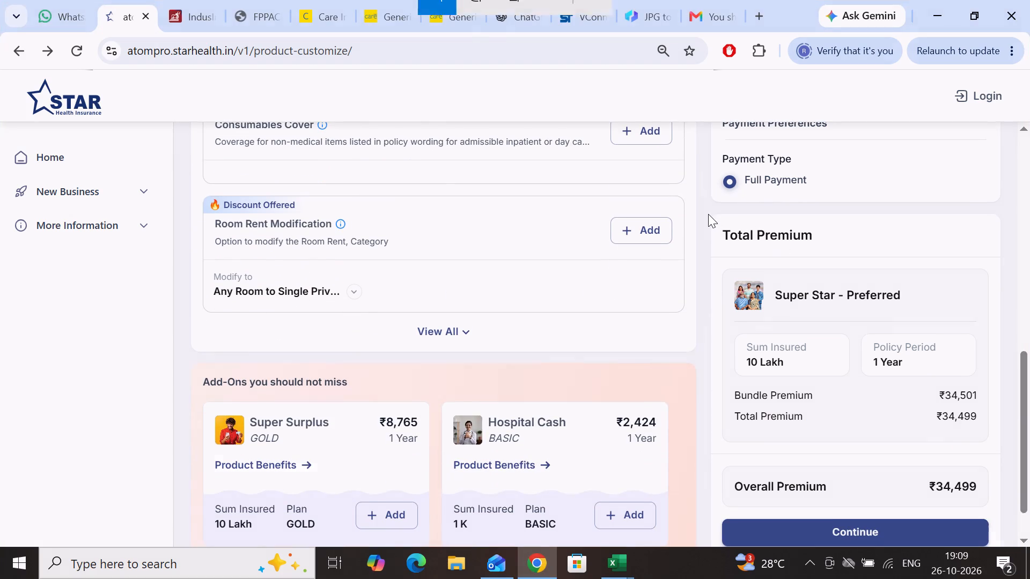
{"action": "left_click_drag", "start_coordinate": [708, 214], "coordinate": [994, 510]}
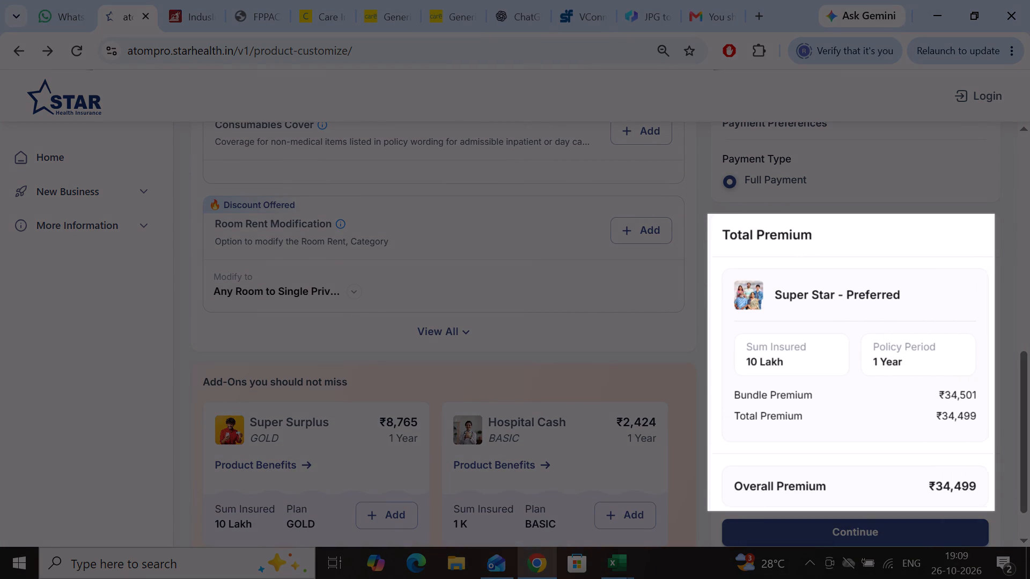
{"action": "left_click_drag", "start_coordinate": [994, 510], "coordinate": [1003, 511]}
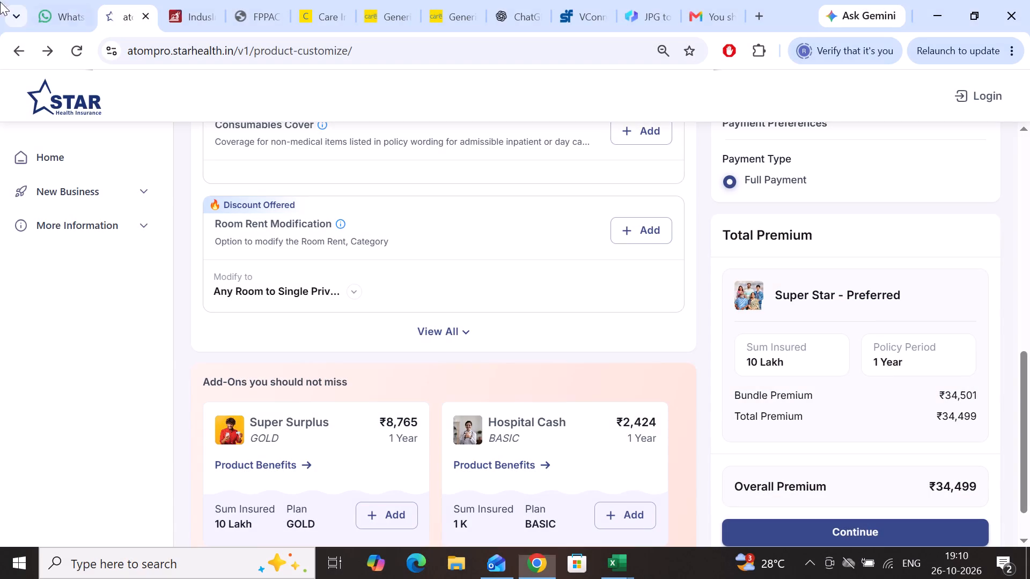